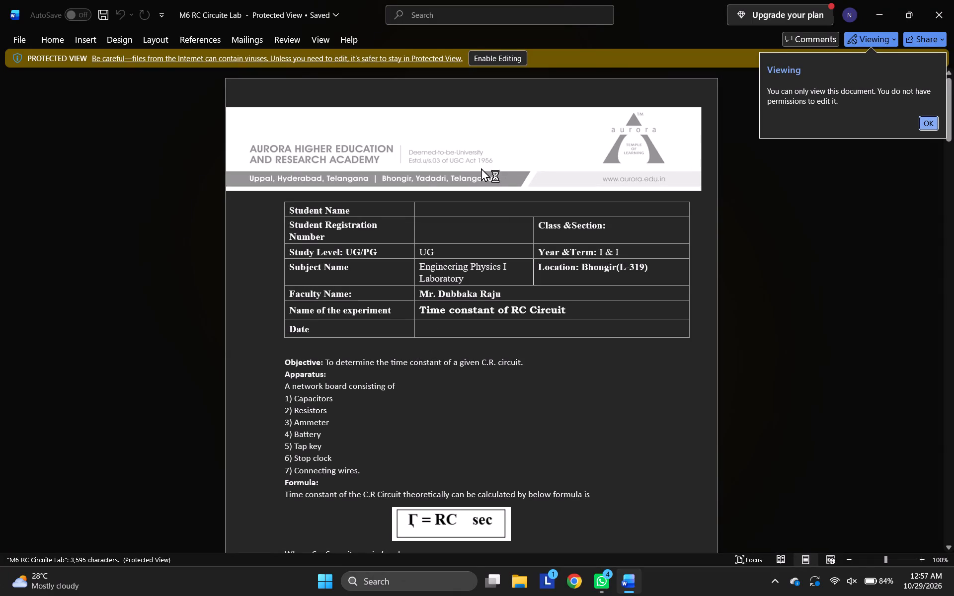
Enable editing of the protected RC circuit lab document.
click(441, 213)
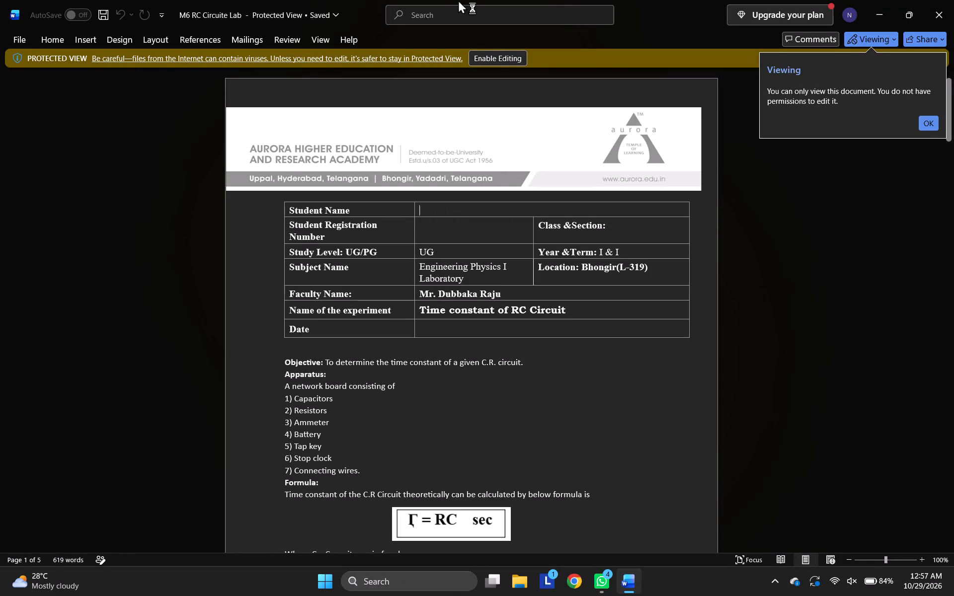
click(498, 57)
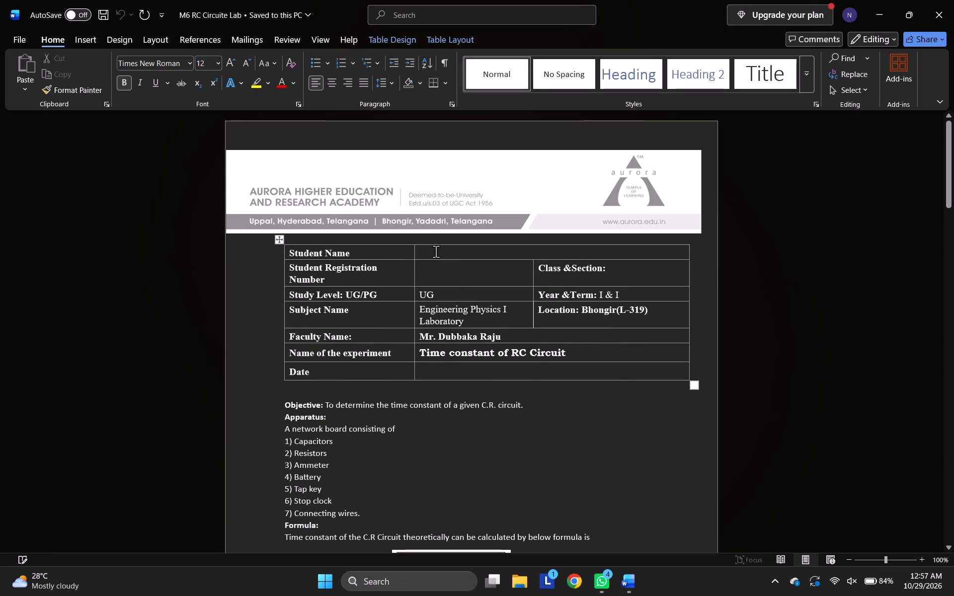
Enter the student's full name in capital letters in the Student Name cell.
click(434, 249)
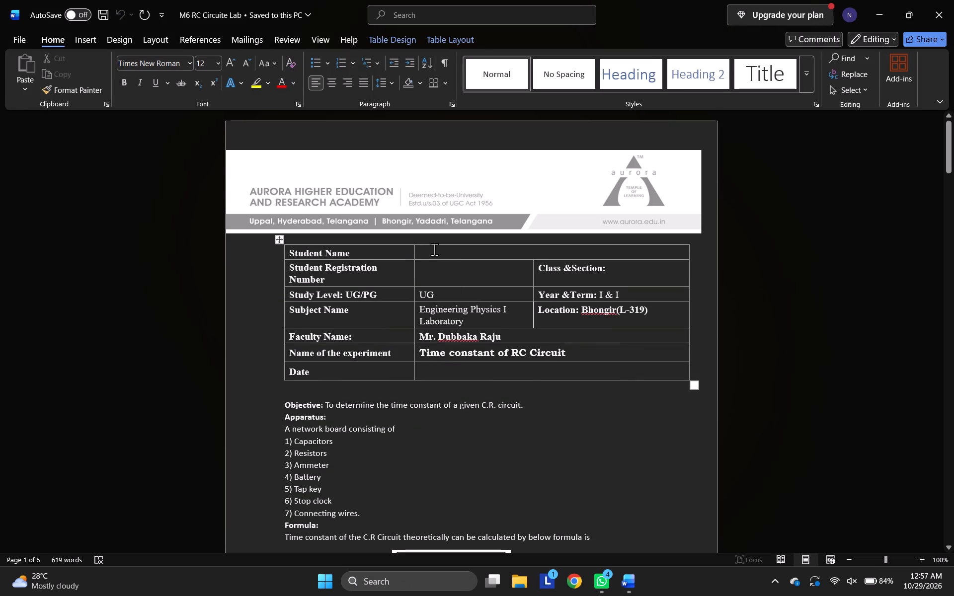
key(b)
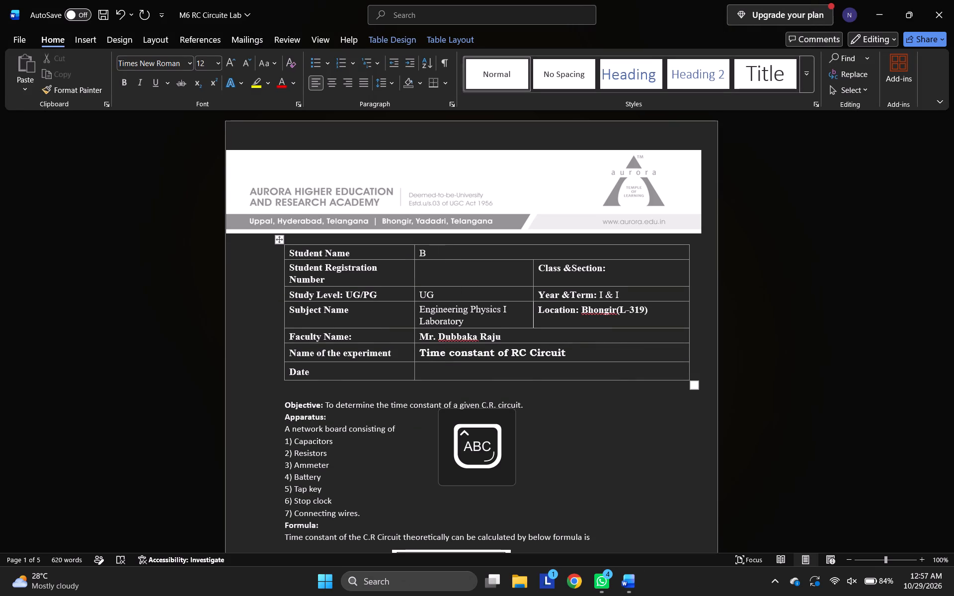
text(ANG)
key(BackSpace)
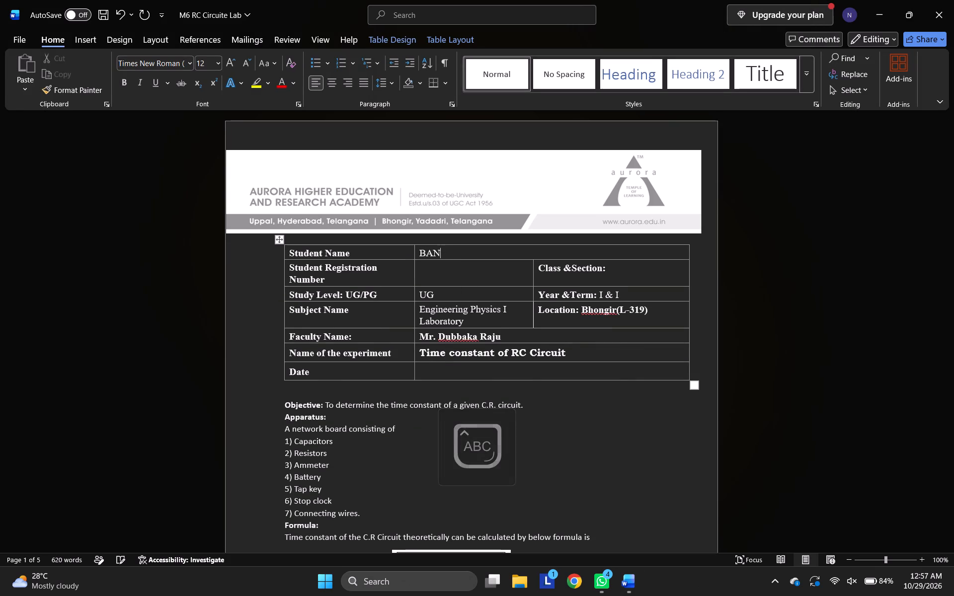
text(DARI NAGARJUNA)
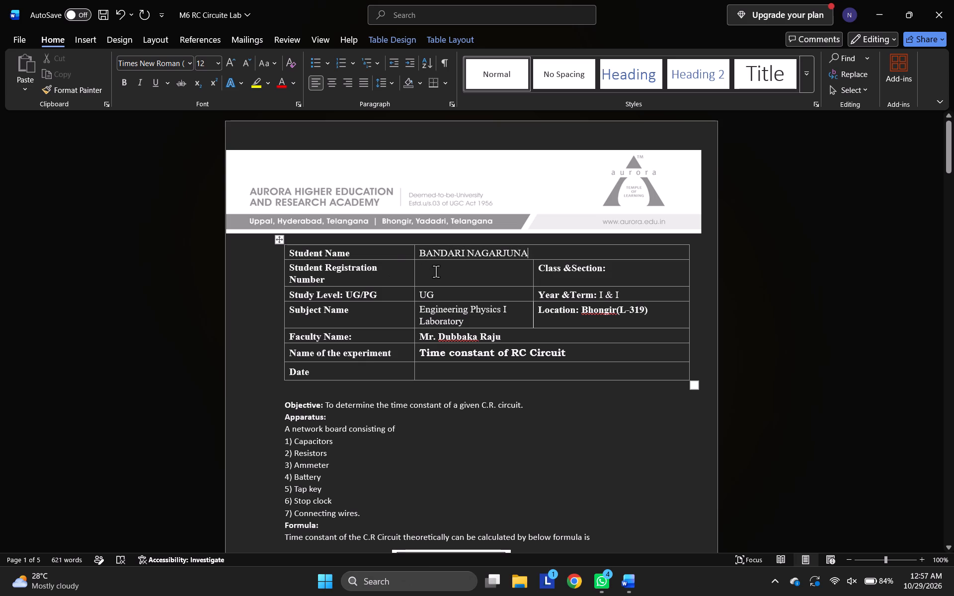
Enter the student's registration number in the Student Registration Number cell.
click(443, 274)
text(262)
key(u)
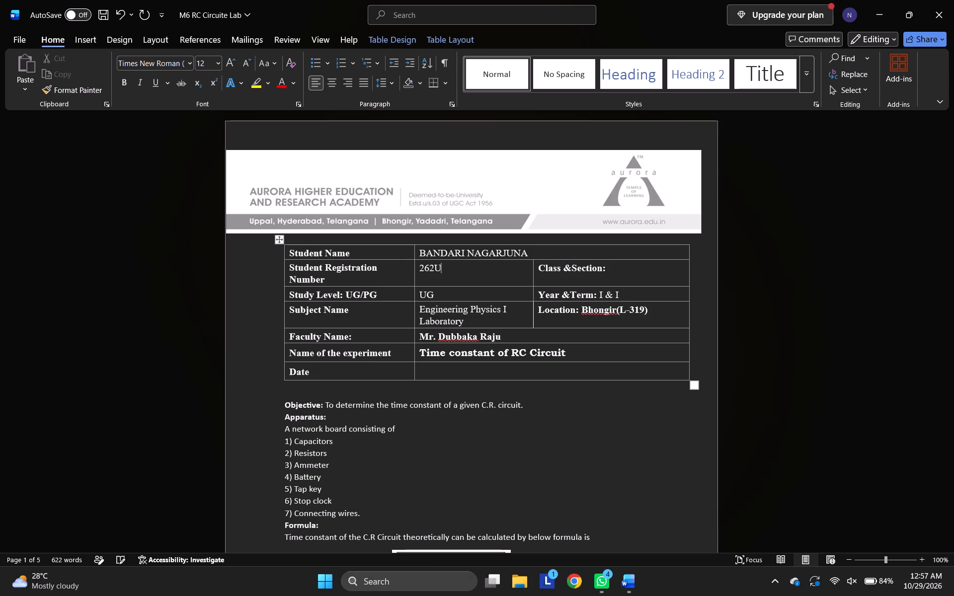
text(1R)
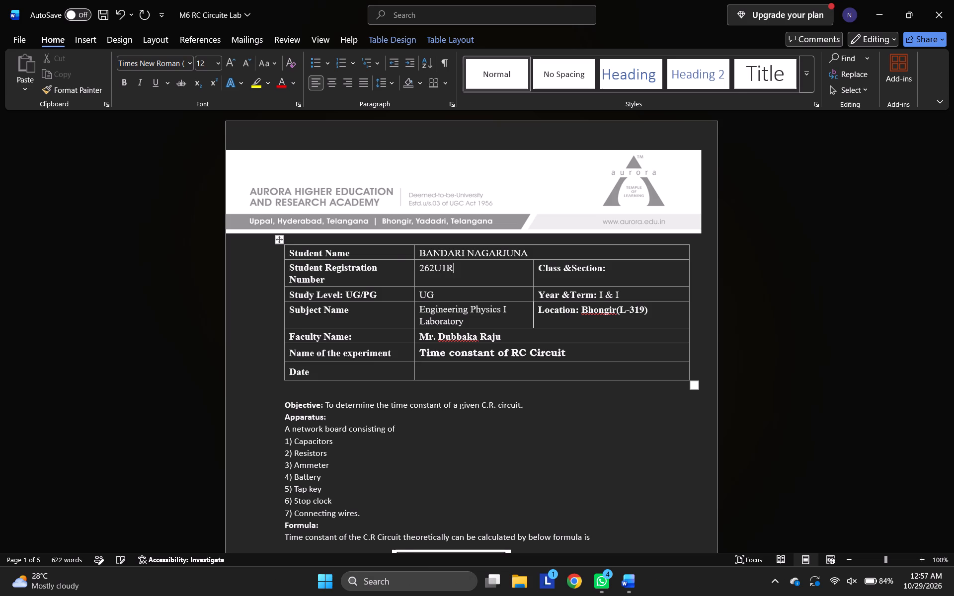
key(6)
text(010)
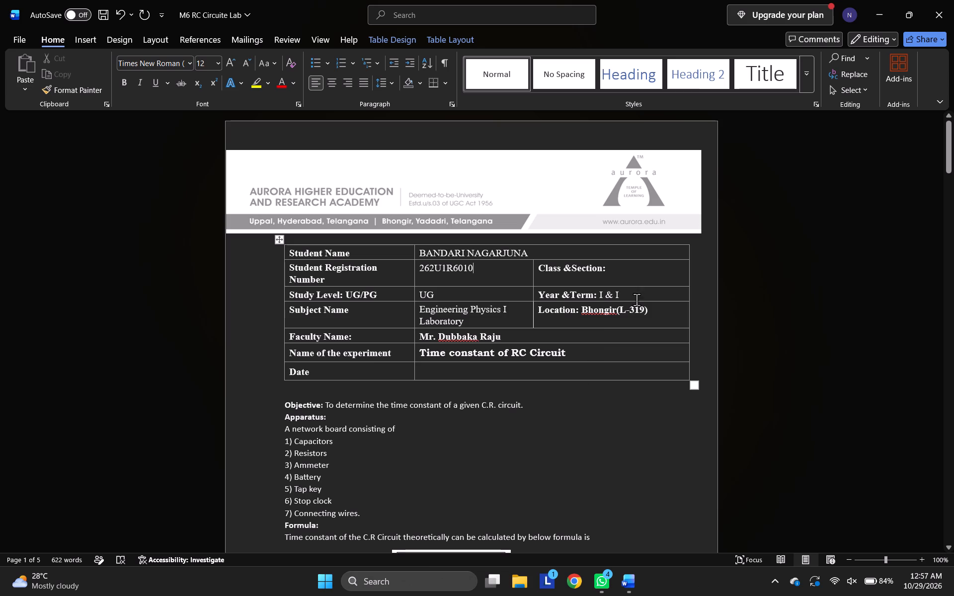
Fill in AIML – 1A after the Class &Section label in the header table.
click(635, 280)
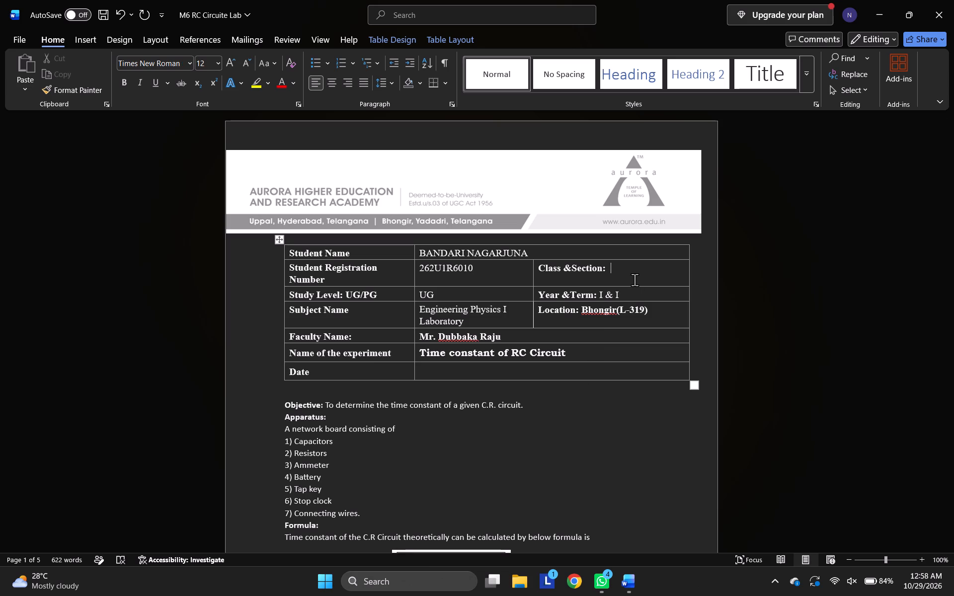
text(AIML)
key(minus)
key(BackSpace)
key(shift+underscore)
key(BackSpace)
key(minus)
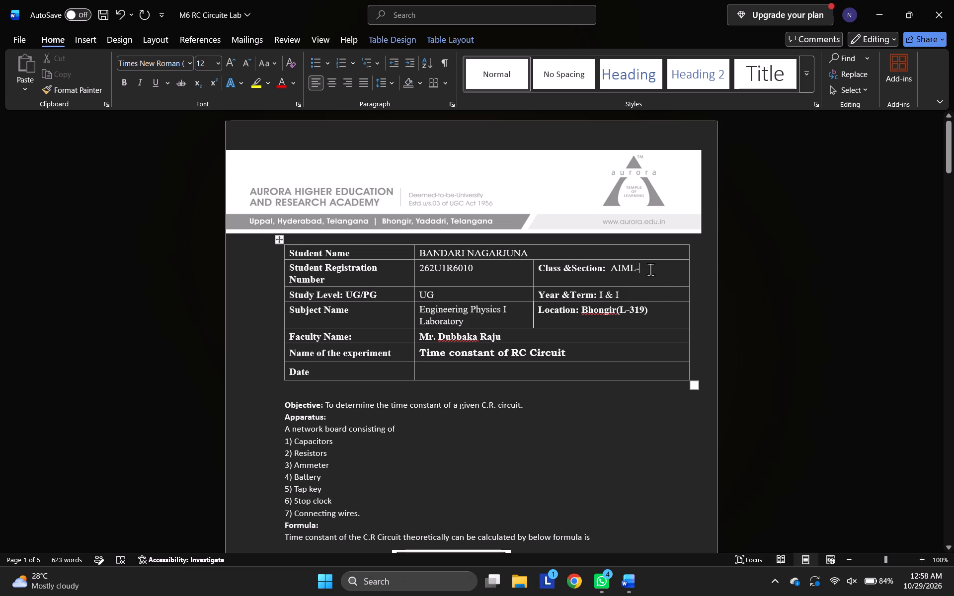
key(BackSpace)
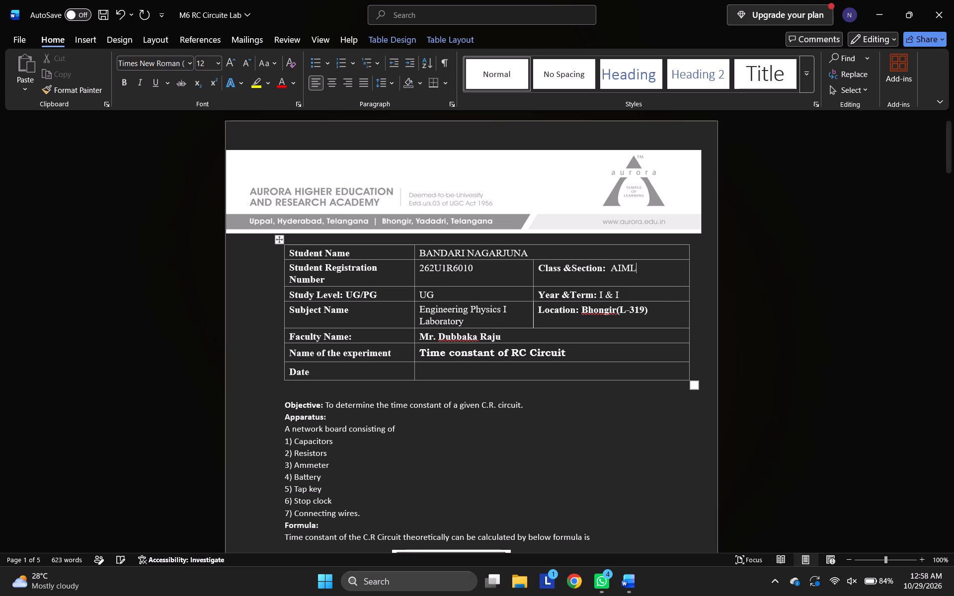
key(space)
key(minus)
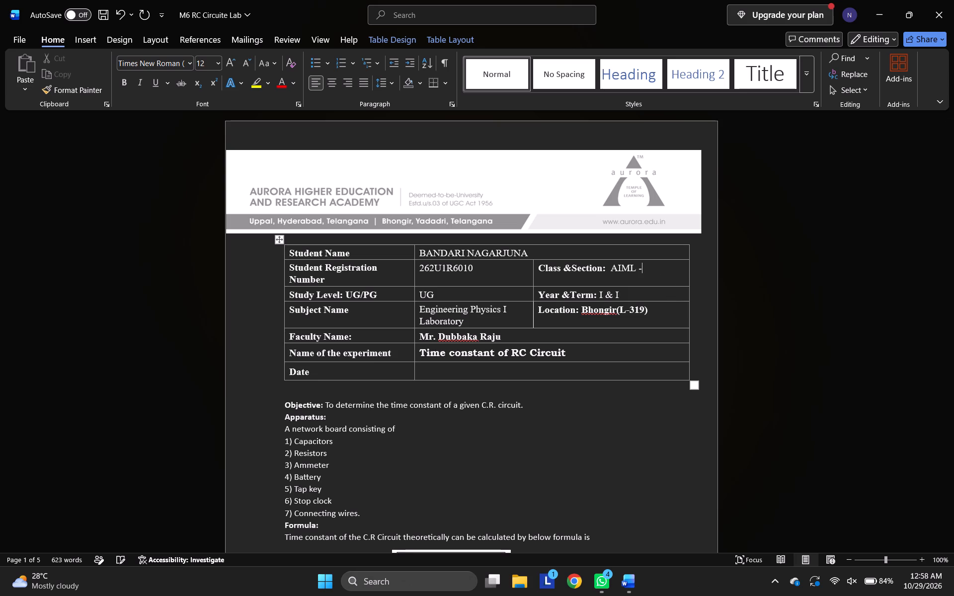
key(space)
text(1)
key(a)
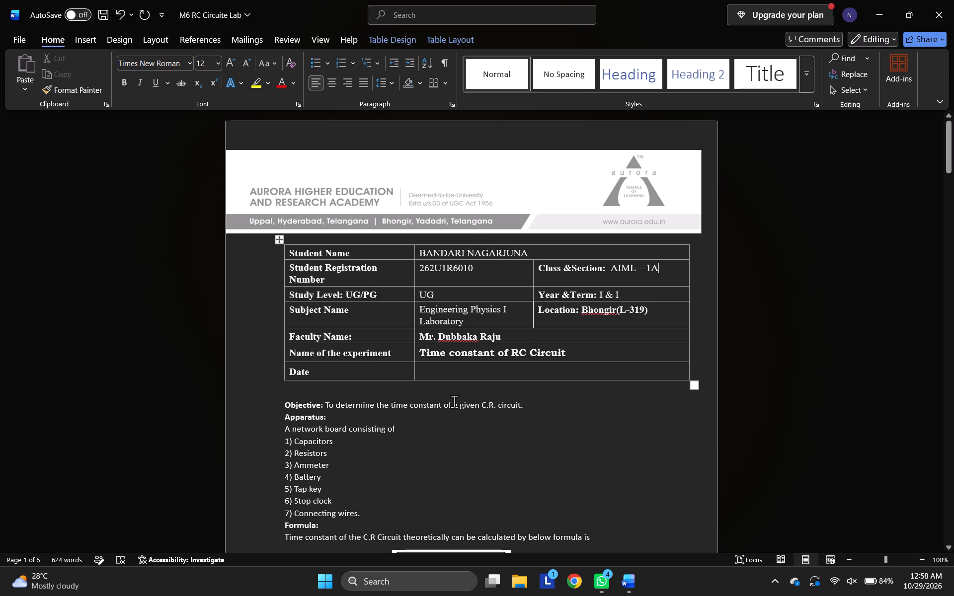
Enter the date 29-10-2026 in the Date cell of the header table.
click(439, 373)
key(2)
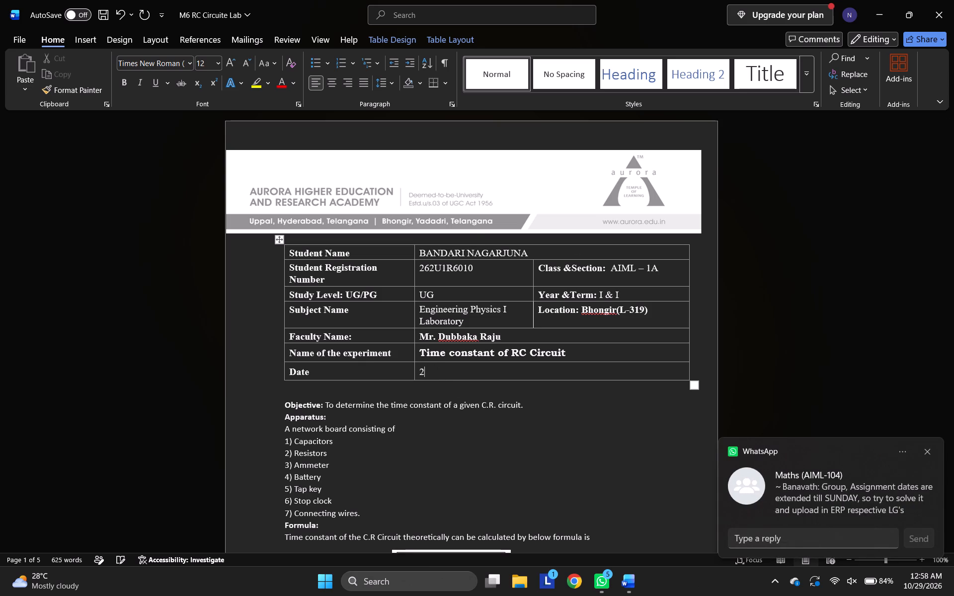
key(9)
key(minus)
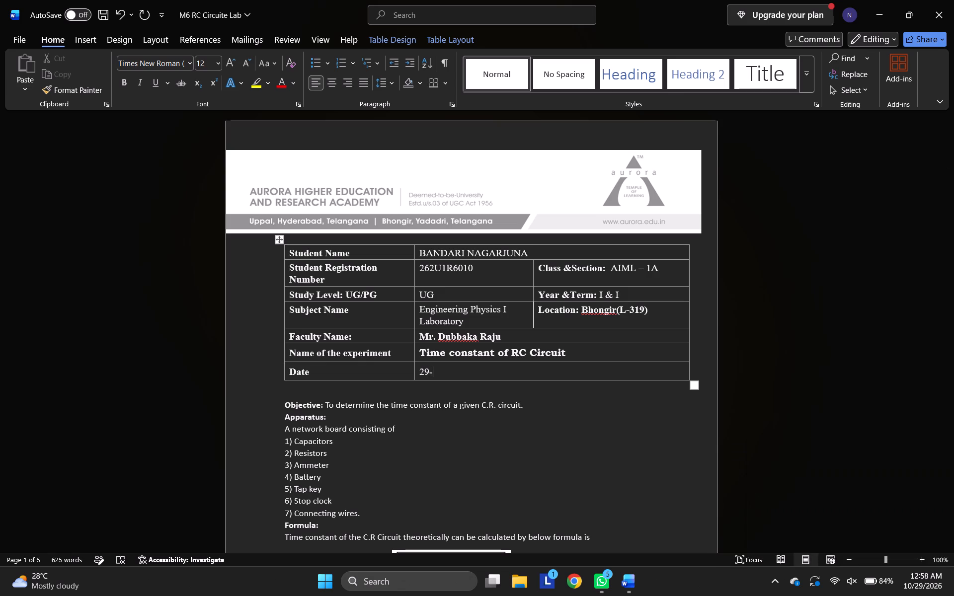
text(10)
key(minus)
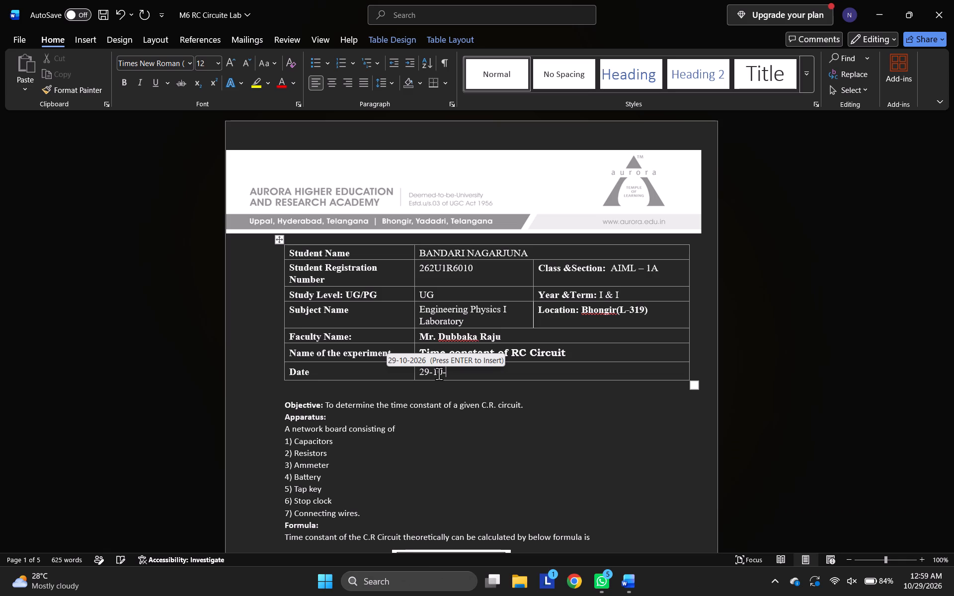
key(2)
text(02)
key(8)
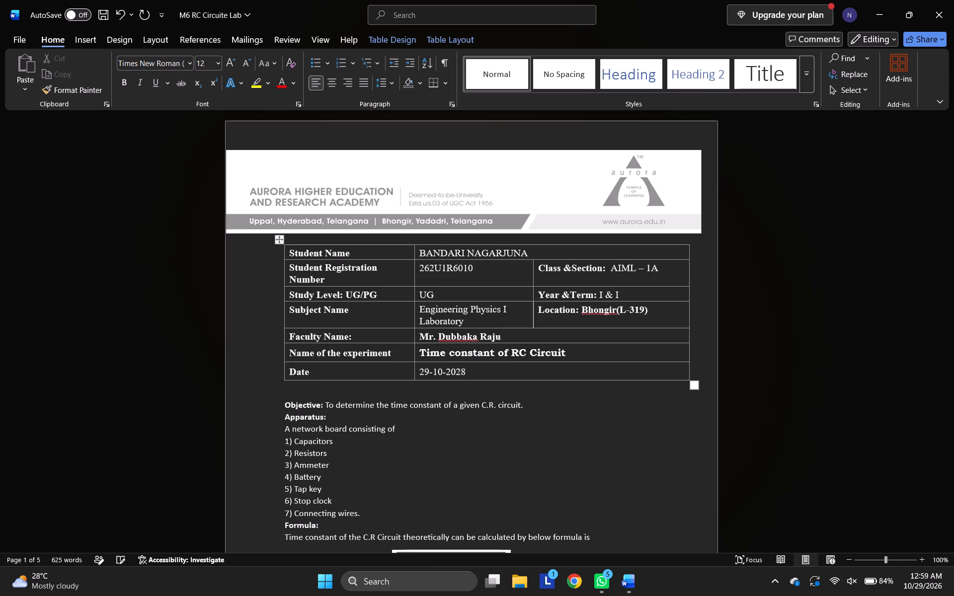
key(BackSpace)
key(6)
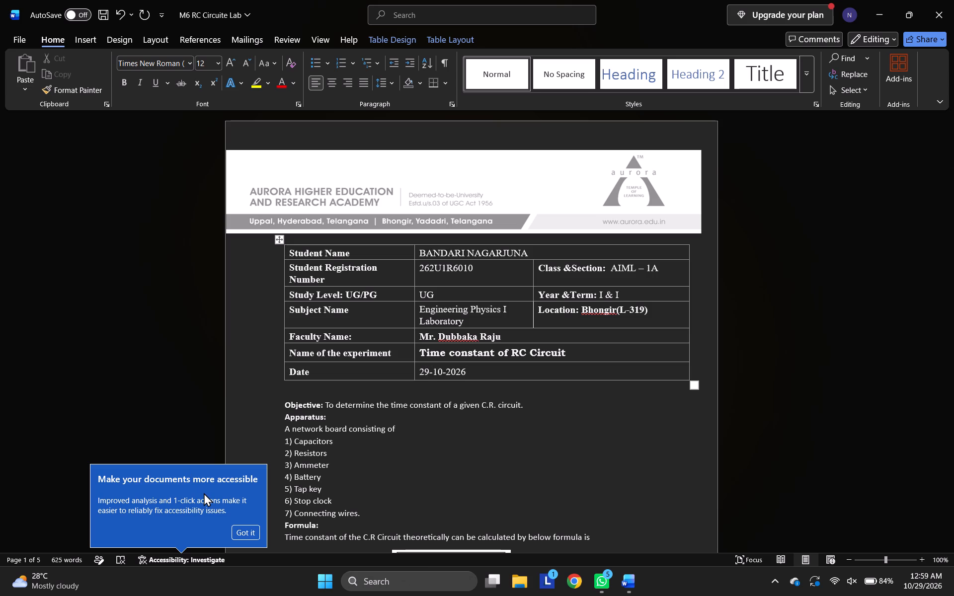
Dismiss the pop-up tip about making documents more accessible.
click(246, 530)
Review the completed header table and the objective, apparatus, formula and theory sections of the lab report.
scroll(505, 466, down, 2)
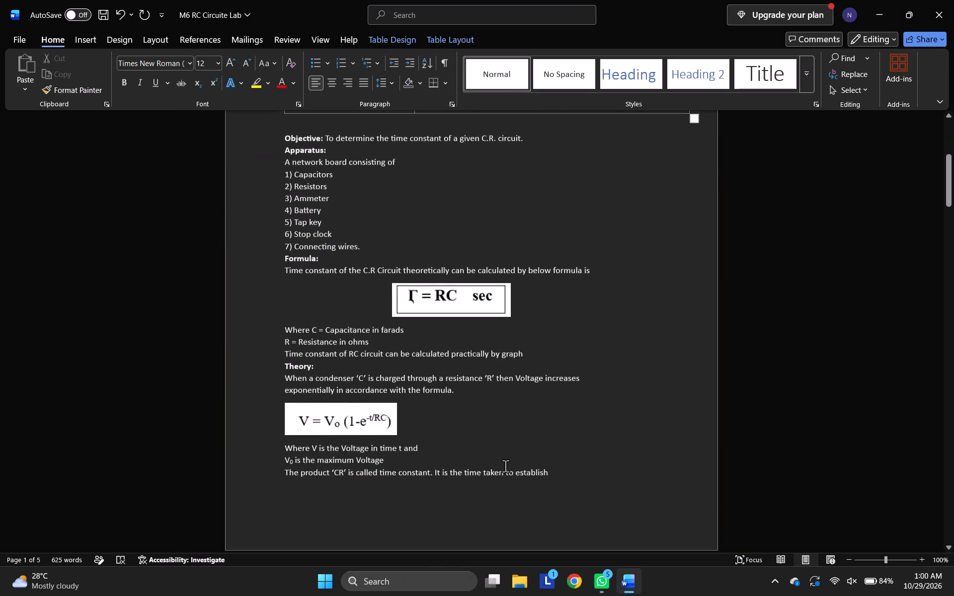
scroll(505, 466, down, 1)
scroll(505, 466, up, 3)
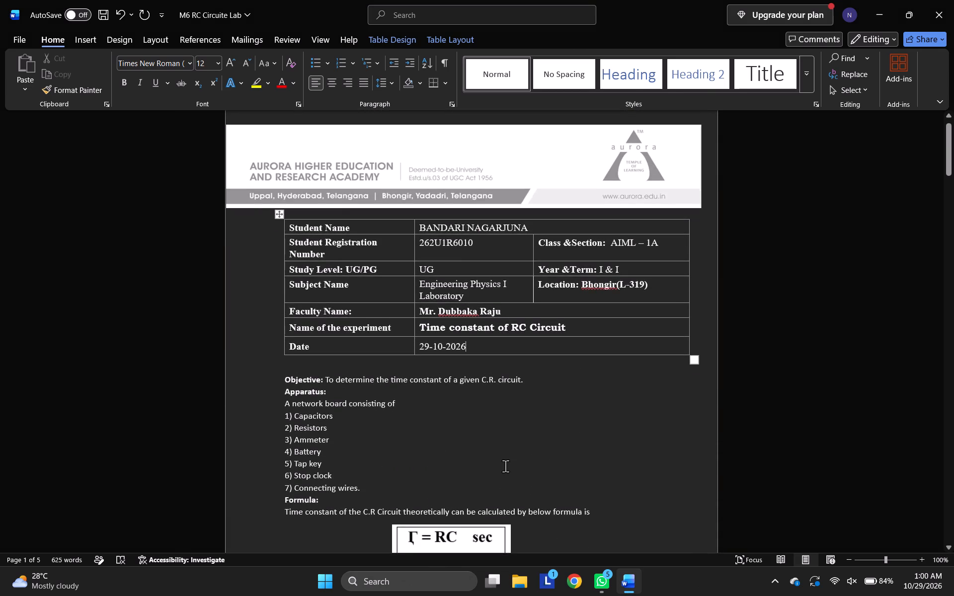
scroll(505, 466, up, 1)
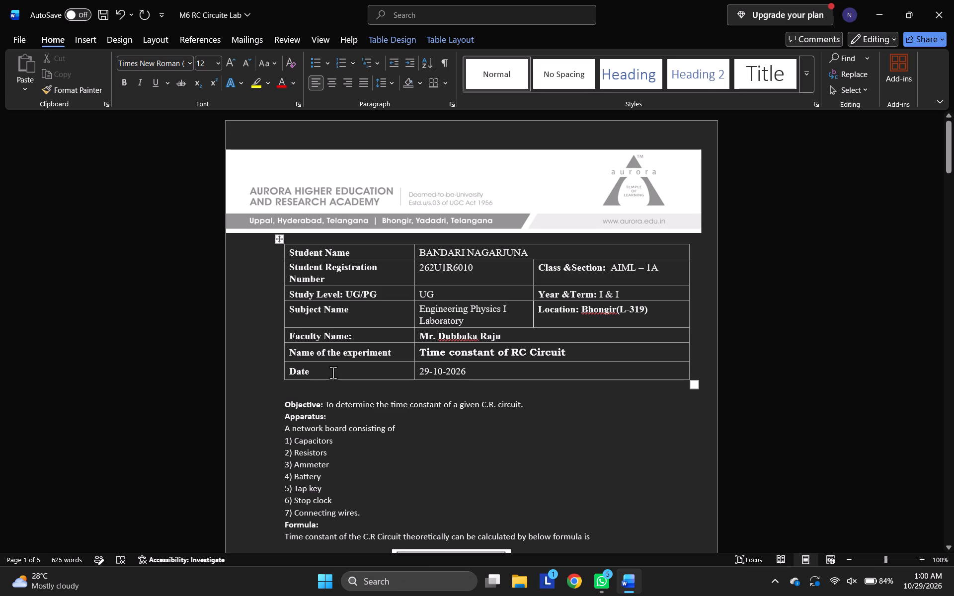
scroll(447, 349, down, 3)
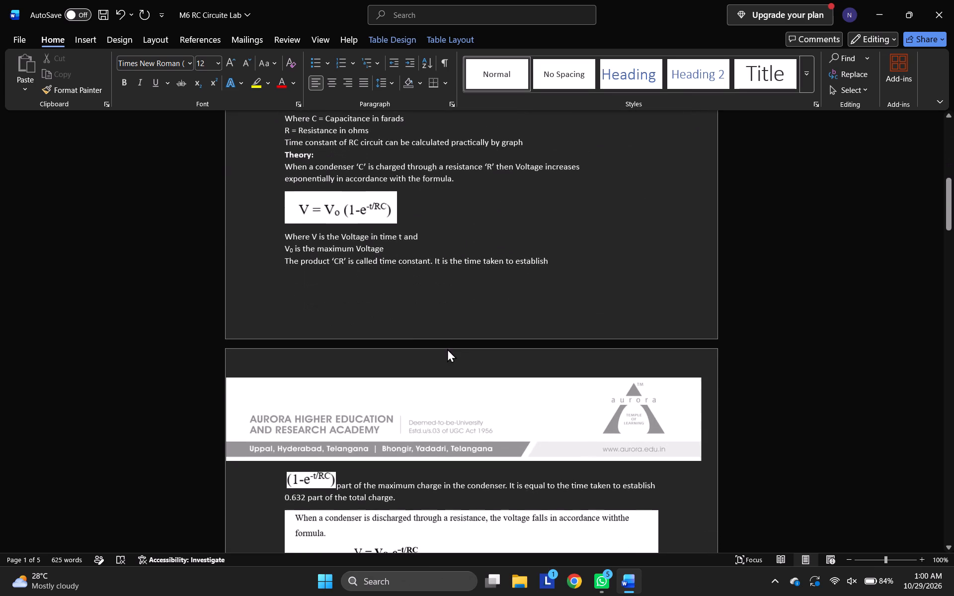
scroll(447, 349, up, 2)
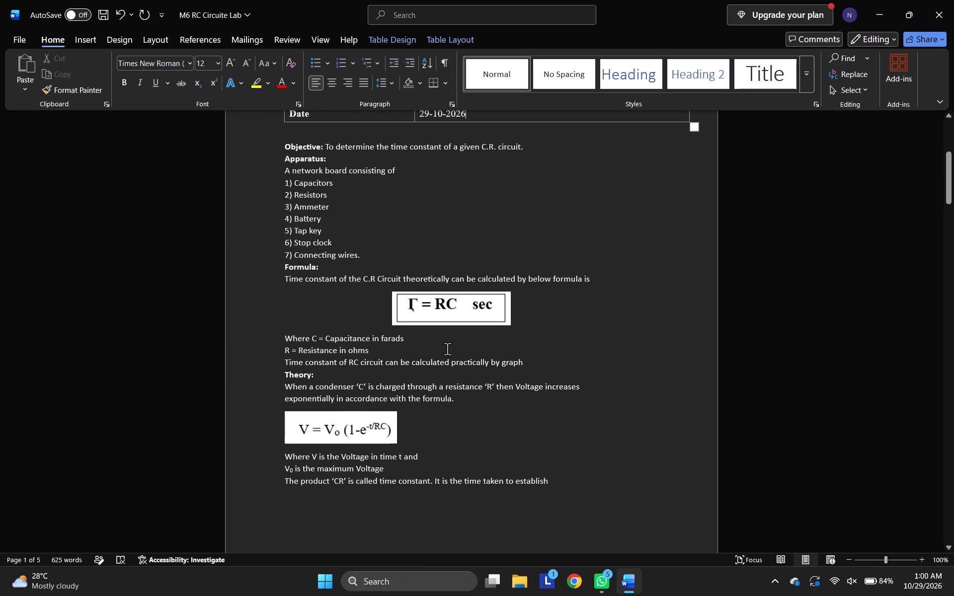
scroll(413, 402, down, 1)
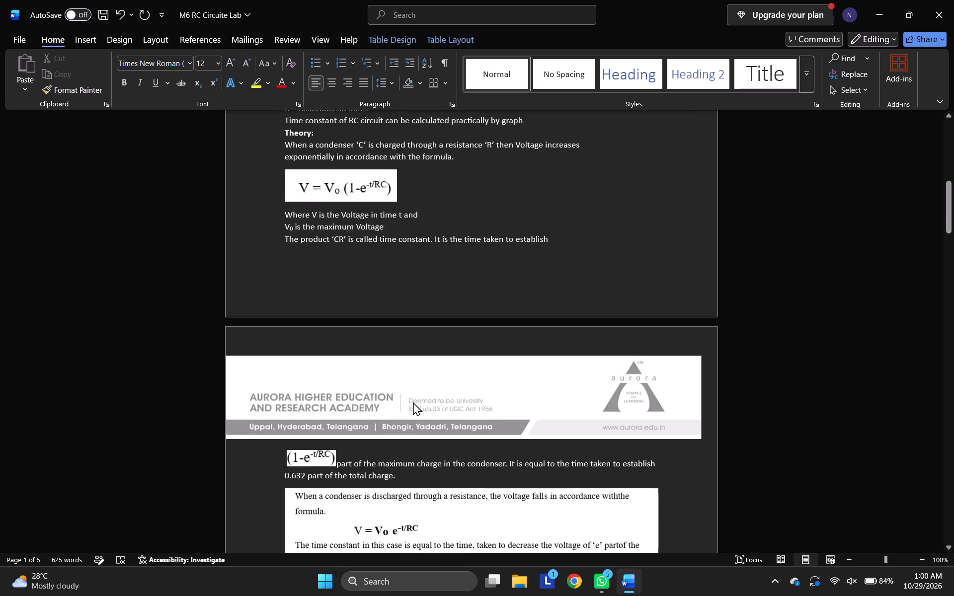
scroll(413, 402, up, 2)
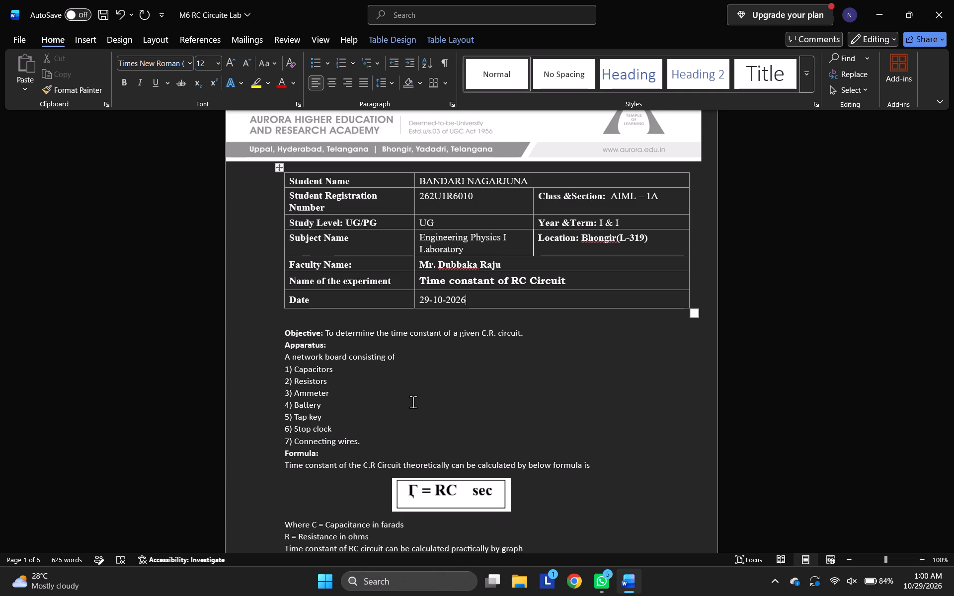
scroll(458, 423, up, 1)
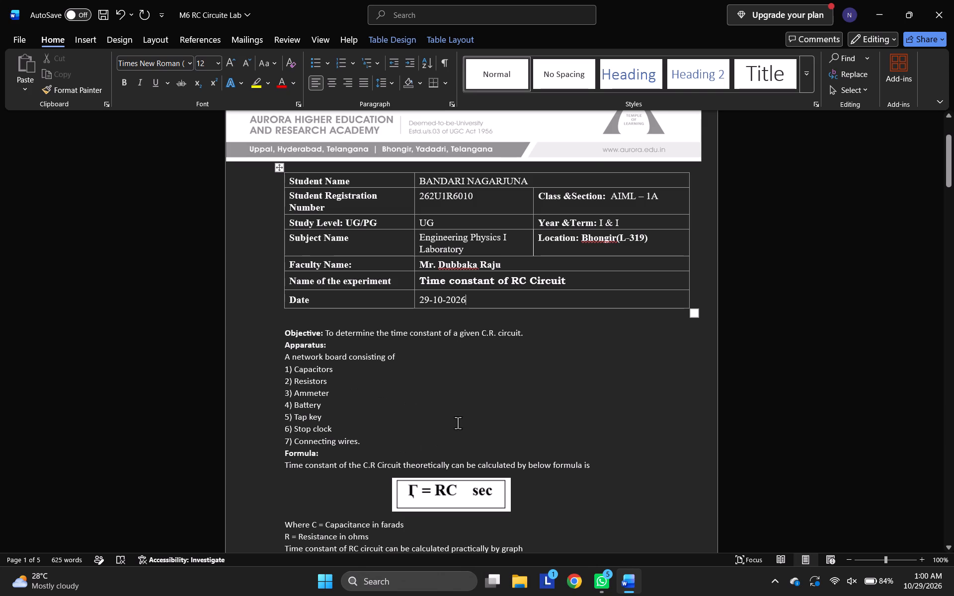
scroll(458, 423, up, 5)
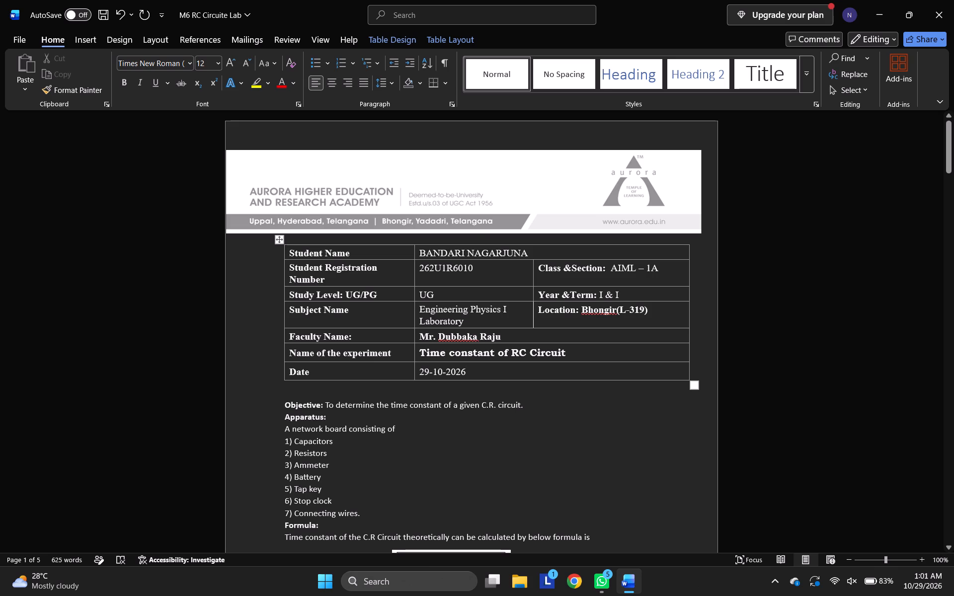
Look through the whole report, from the model graphs and observation tables to the result section and viva questions, and return to the header table.
scroll(547, 265, down, 3)
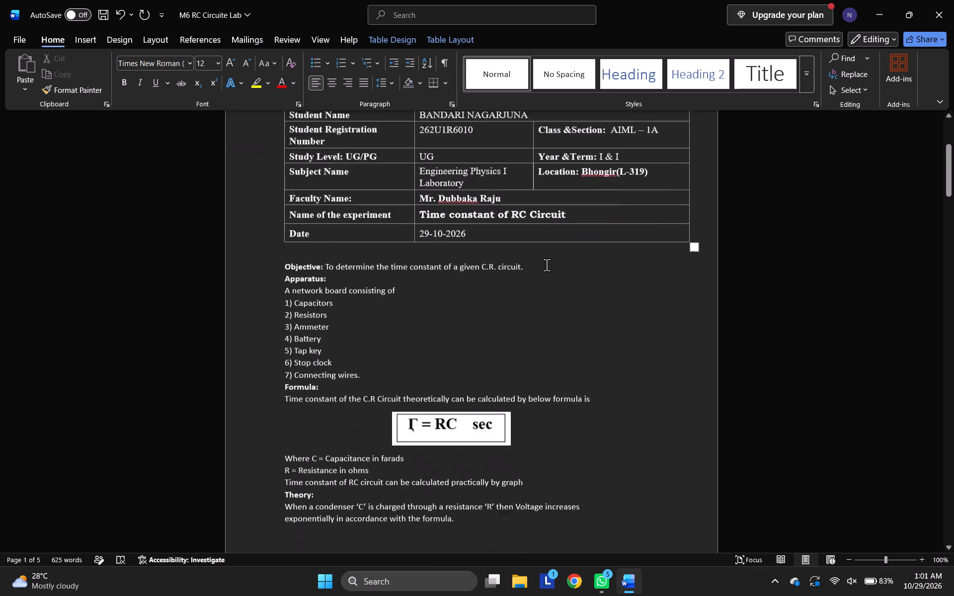
scroll(547, 265, down, 7)
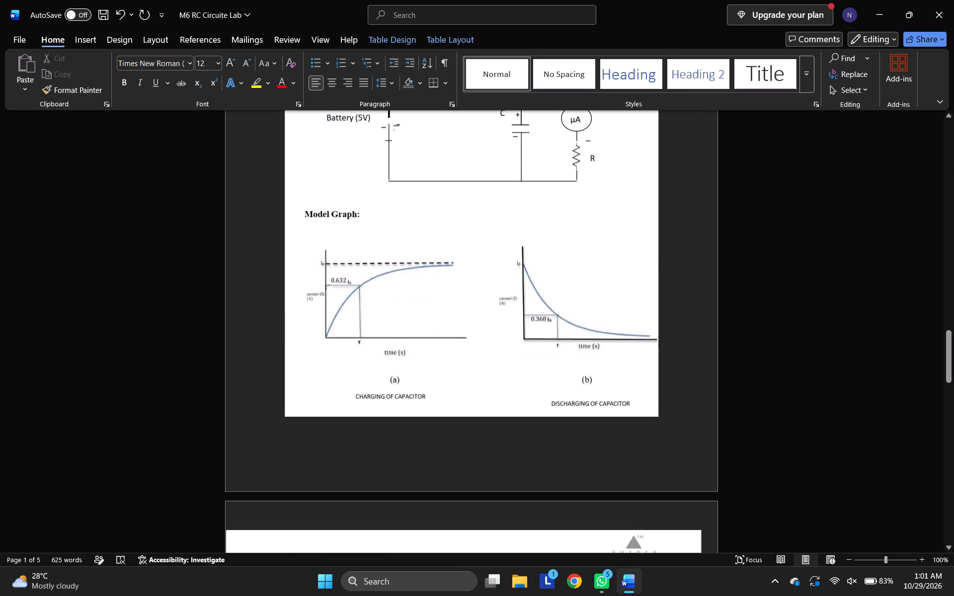
scroll(547, 265, down, 2)
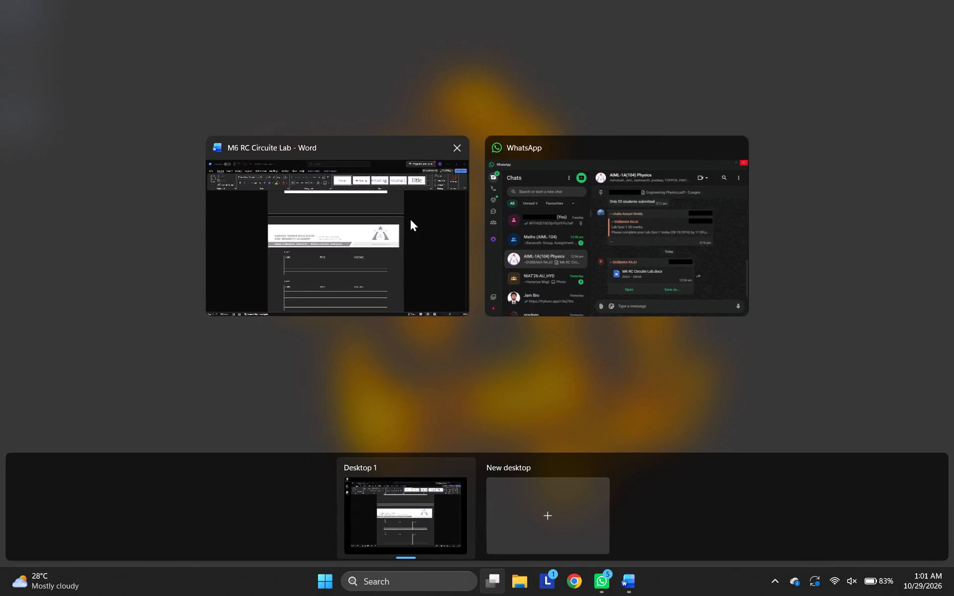
click(410, 218)
scroll(377, 391, down, 2)
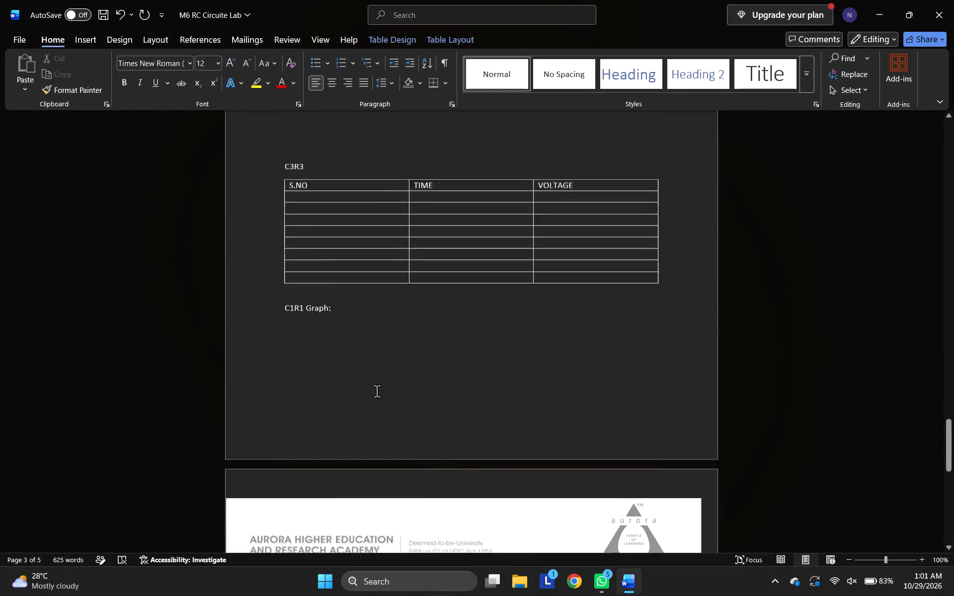
scroll(377, 391, down, 4)
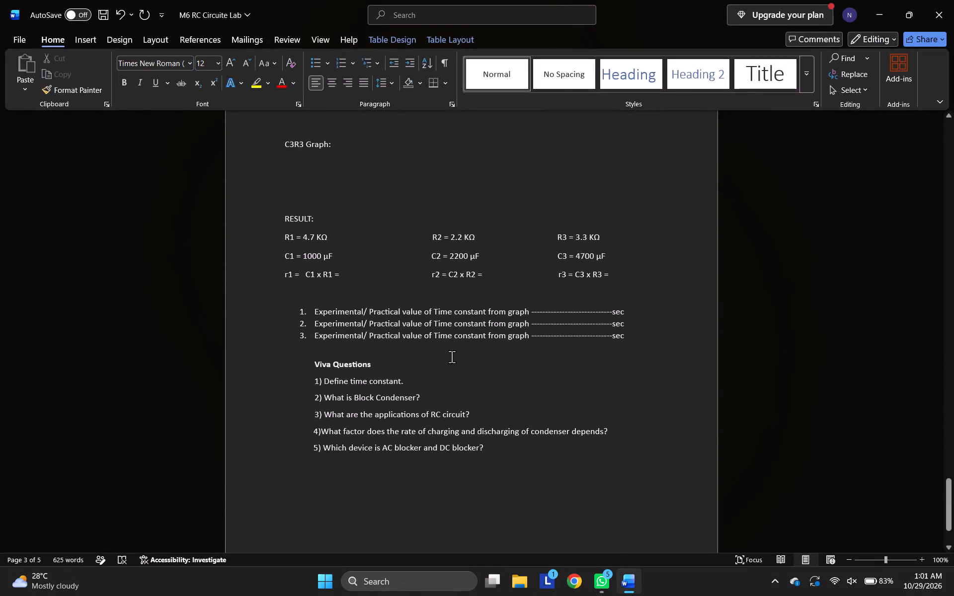
scroll(470, 380, down, 7)
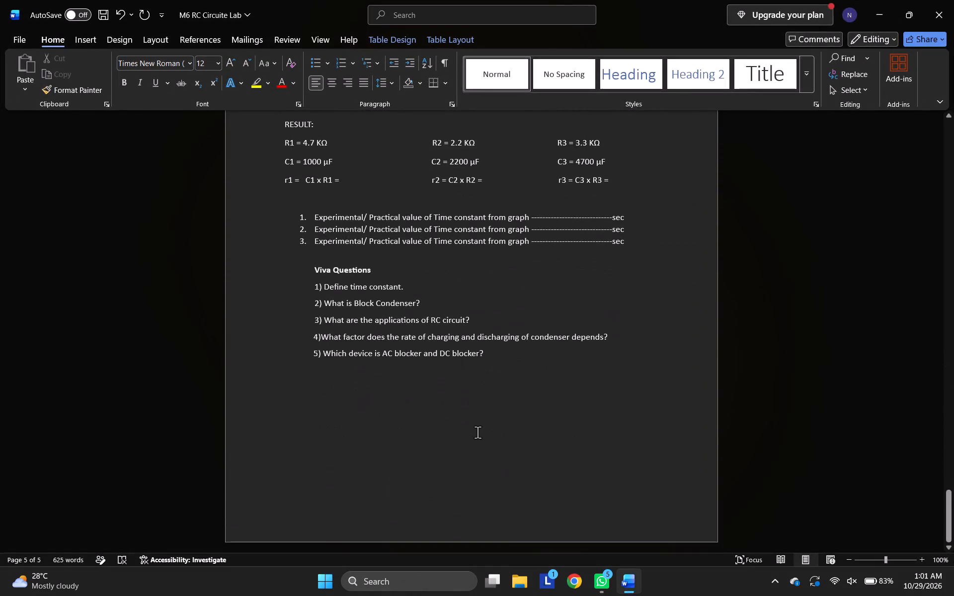
scroll(477, 432, down, 2)
scroll(483, 292, up, 6)
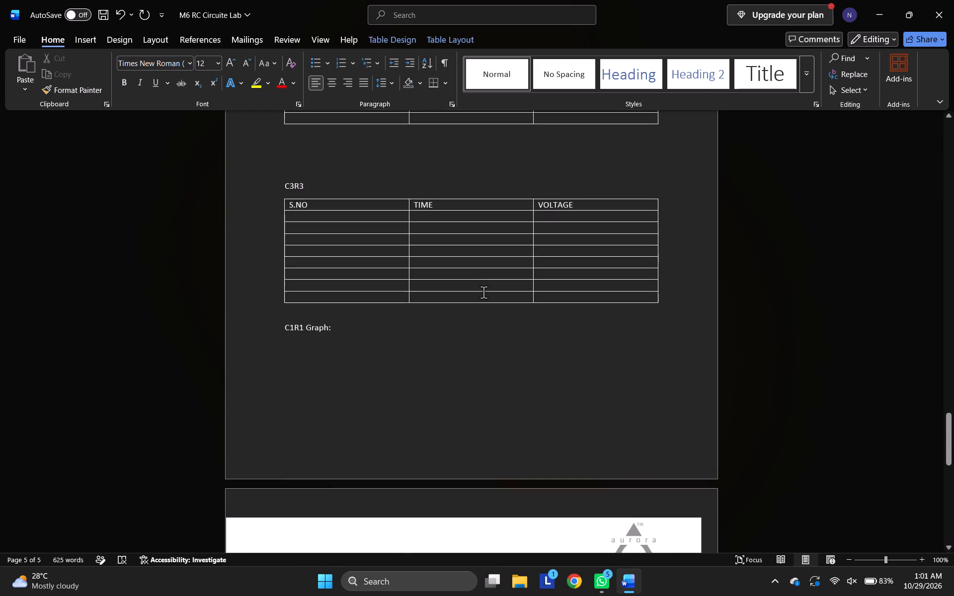
scroll(483, 292, up, 20)
scroll(483, 292, up, 10)
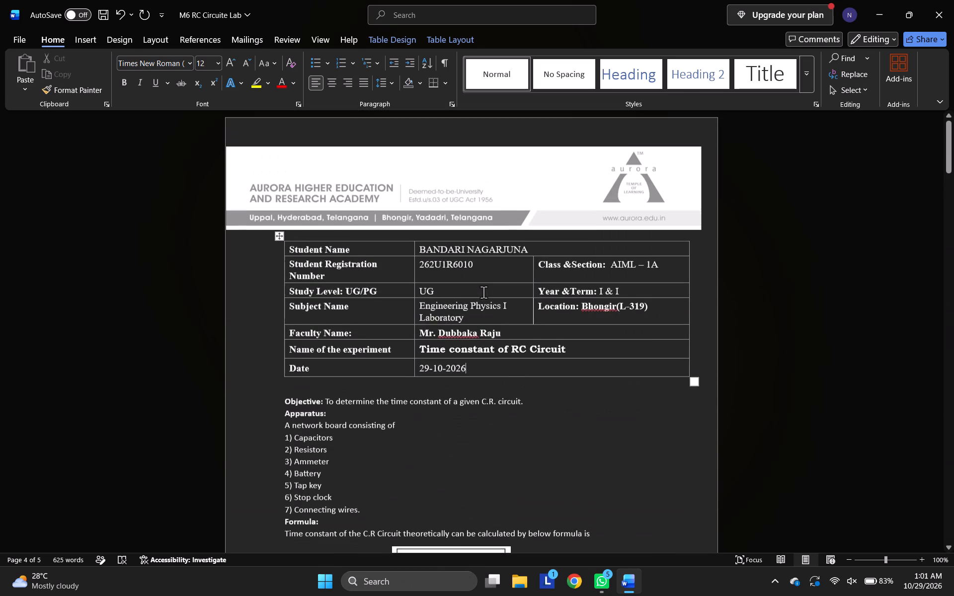
scroll(483, 292, up, 2)
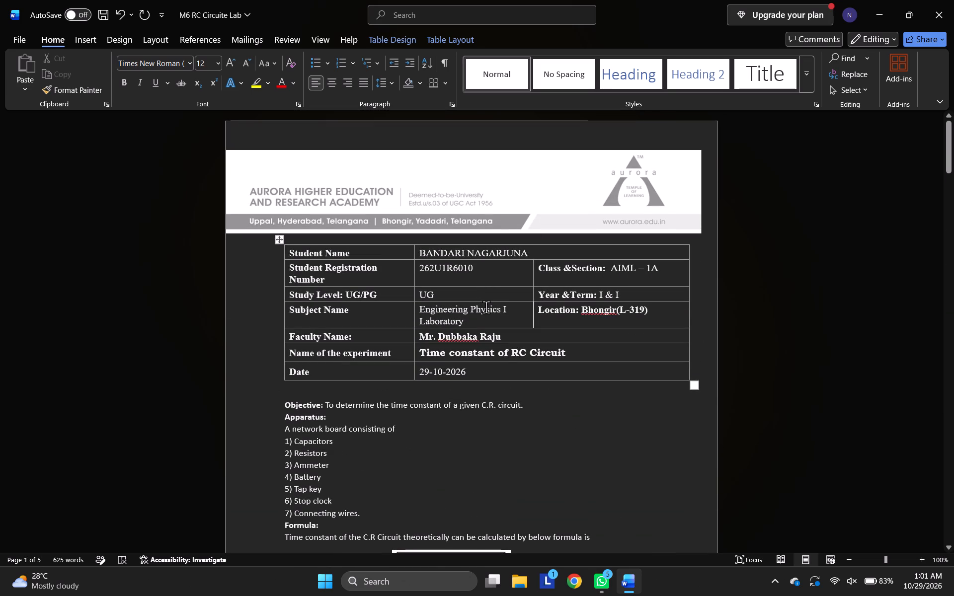
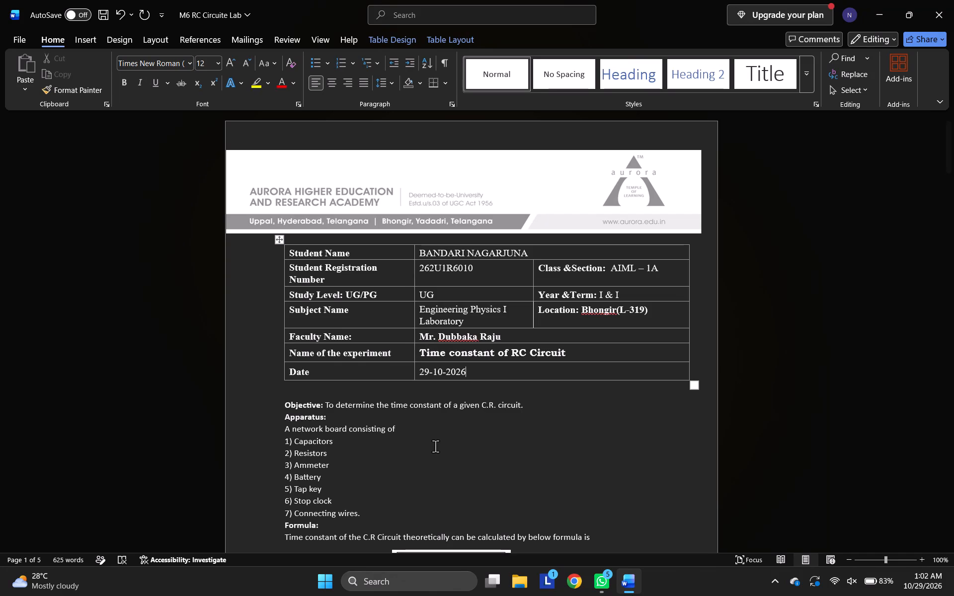
Enter serial number 1 in the first empty S.NO cell of the C1R1 table, indented with spaces toward the cell's middle.
scroll(435, 446, down, 13)
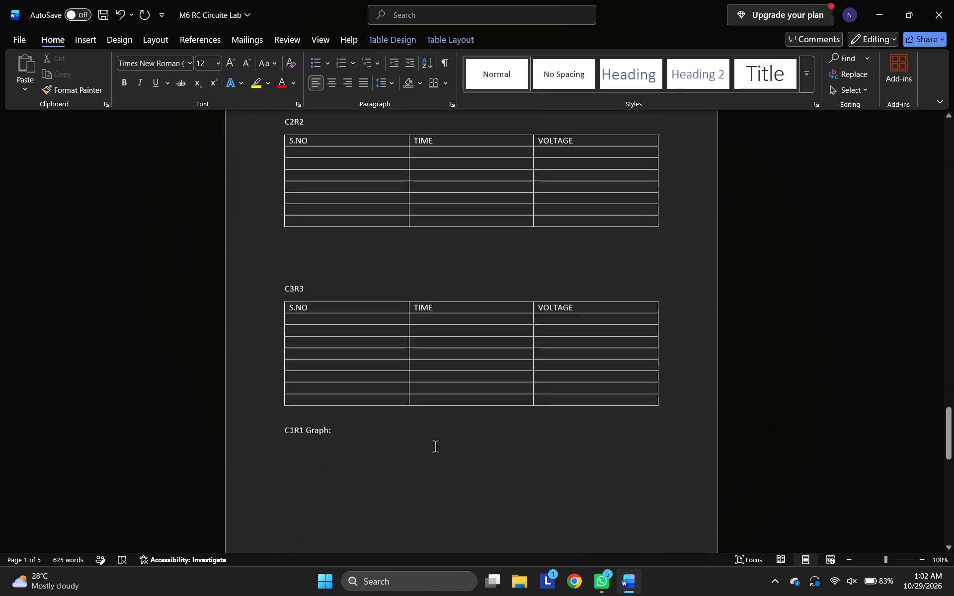
scroll(435, 446, up, 1)
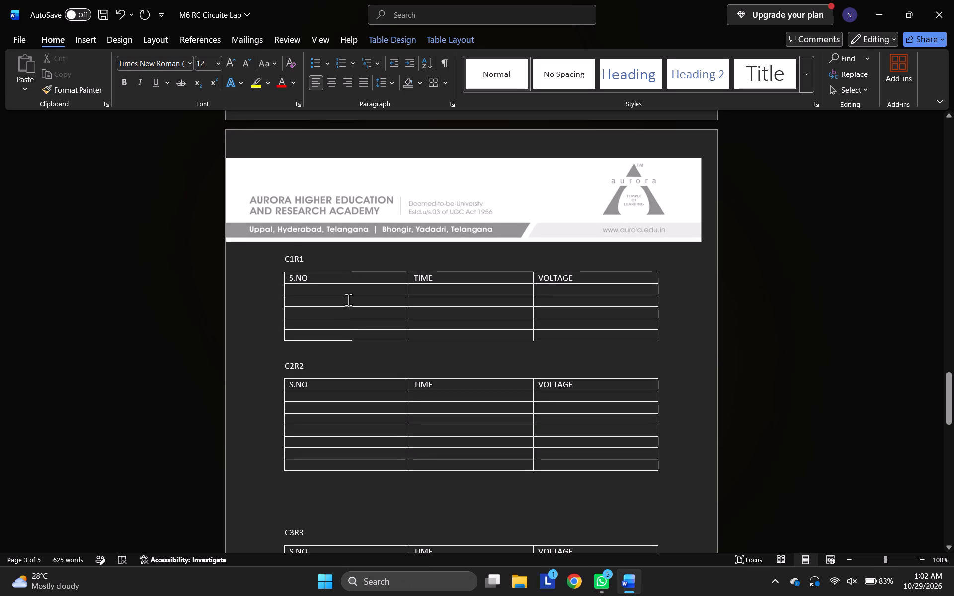
click(344, 294)
click(347, 289)
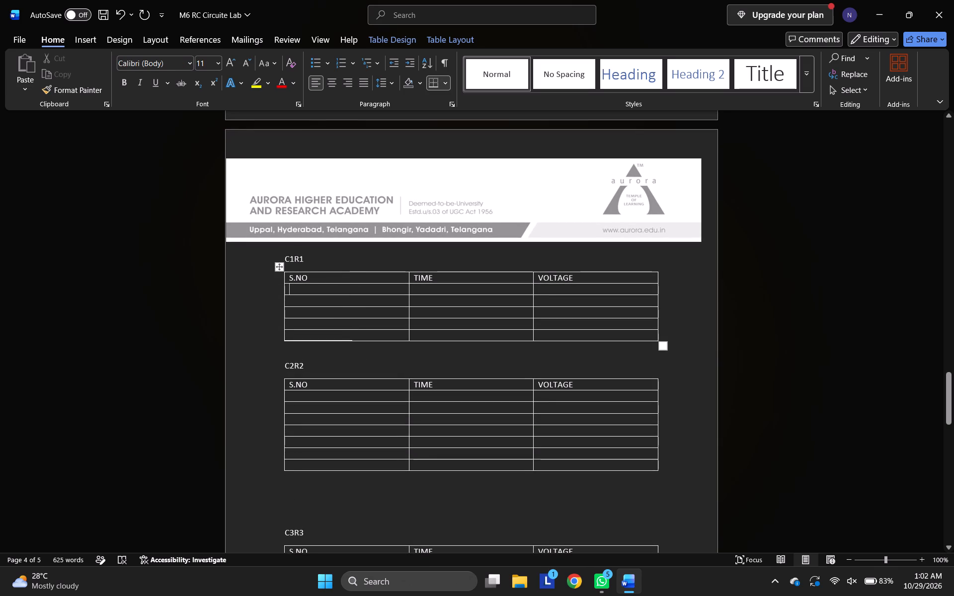
key(space)
key(space)
key(space)
key(space)
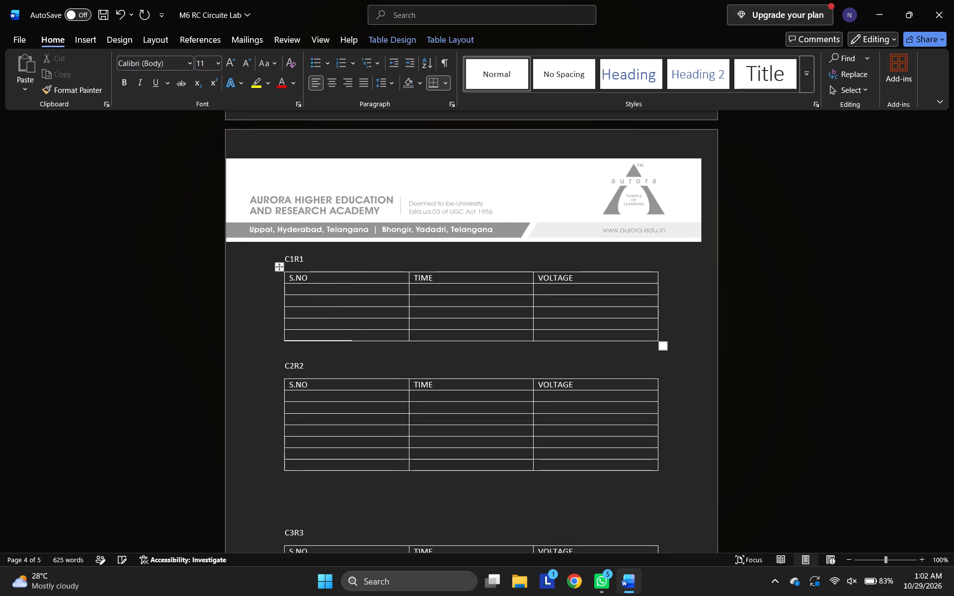
key(space)
key(space)
key(space)
key(space)
key(space)
key(space)
key(space)
key(space)
key(space)
key(space)
key(space)
key(space)
key(space)
key(1)
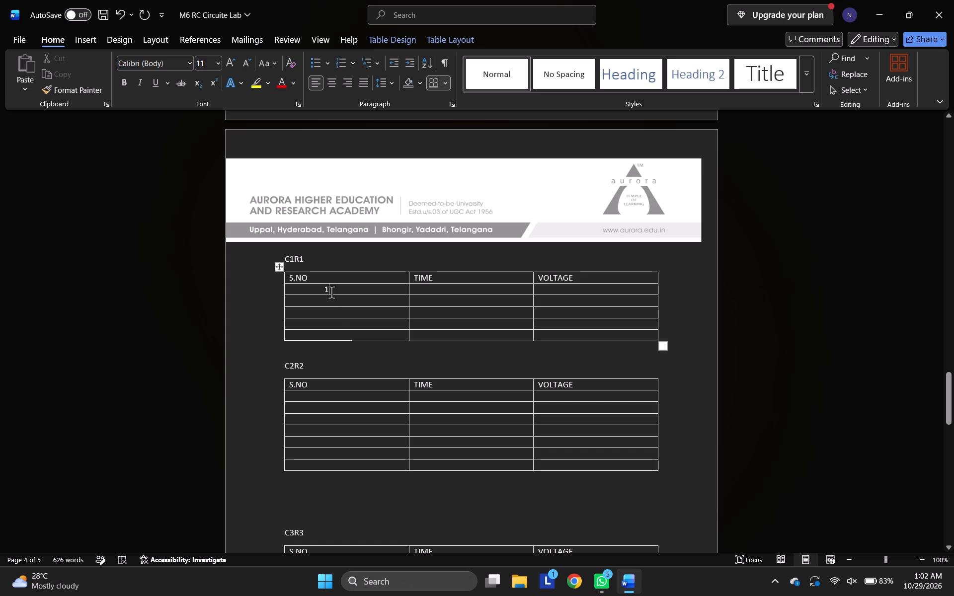
Enter serial number 2 in the second S.NO row of the C1R1 table, aligned with spaces directly under the 1.
drag(332, 297, 332, 302)
click(332, 302)
key(space)
key(space)
key(space)
key(space)
key(space)
key(space)
key(space)
key(space)
key(space)
key(space)
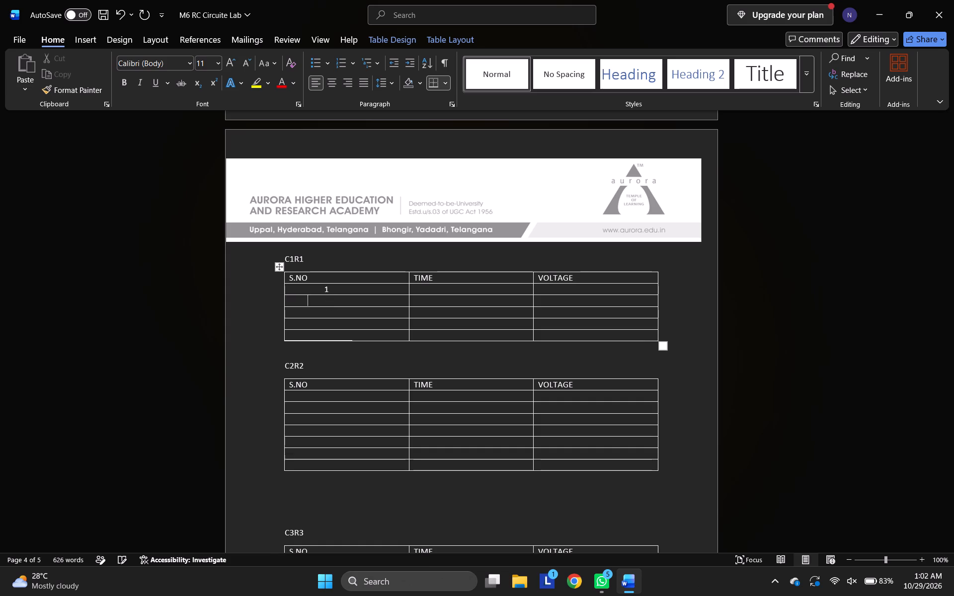
key(space)
key(space)
key(space)
key(space)
key(space)
key(space)
key(space)
key(space)
key(2)
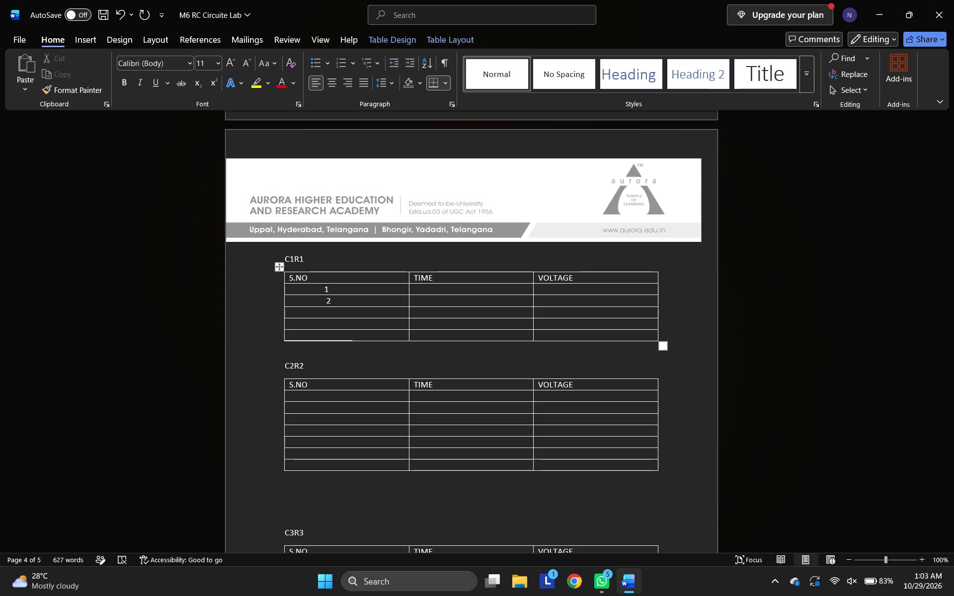
key(BackSpace)
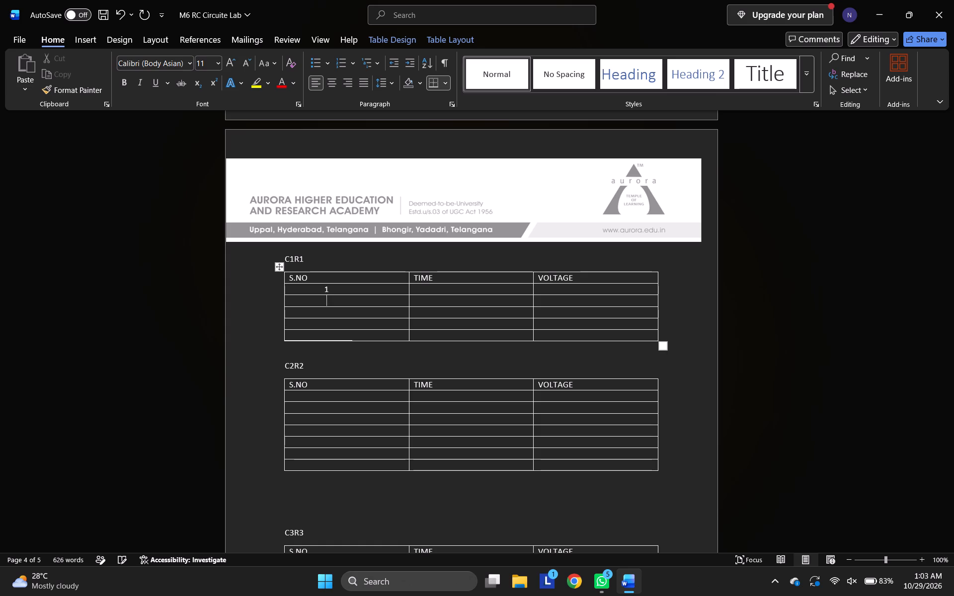
key(2)
key(BackSpace)
key(space)
key(BackSpace)
key(BackSpace)
key(2)
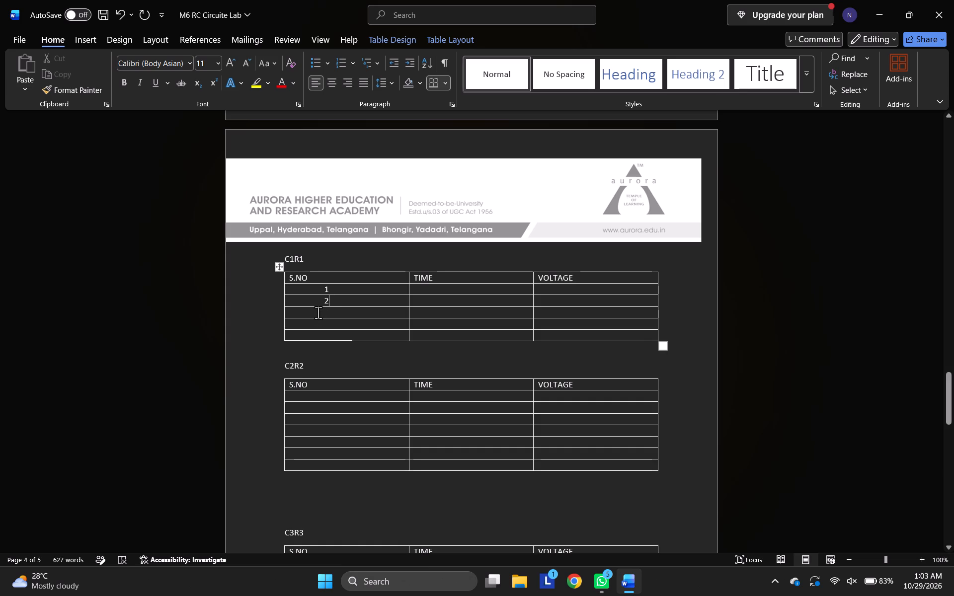
Enter serial number 3 in the third S.NO row of the C1R1 table, space-indented to line up with the numbers above.
click(323, 312)
key(space)
key(space)
key(space)
key(space)
key(space)
key(space)
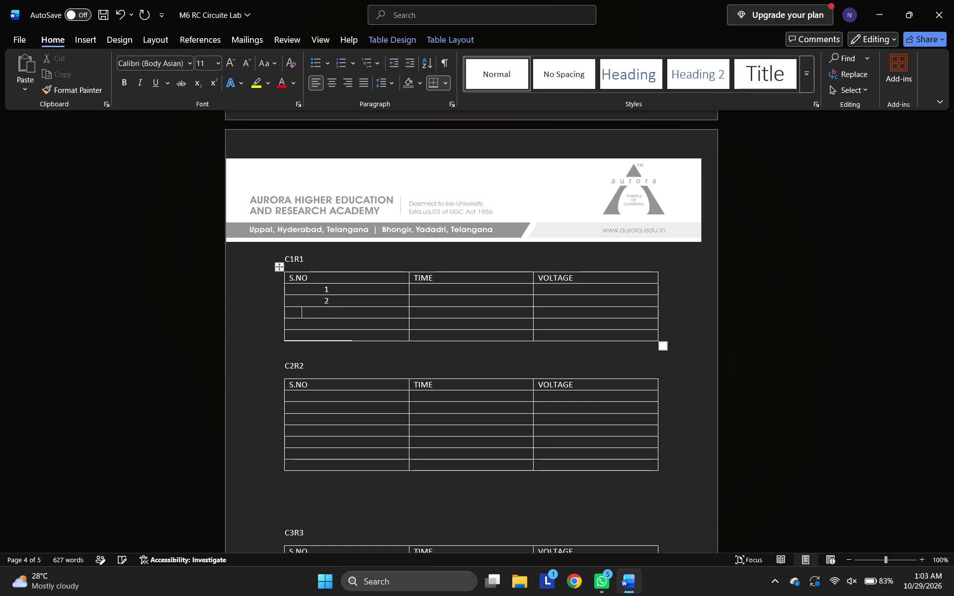
key(space)
key(space)
key(space)
key(space)
key(space)
key(space)
key(space)
key(space)
key(space)
key(space)
key(space)
key(3)
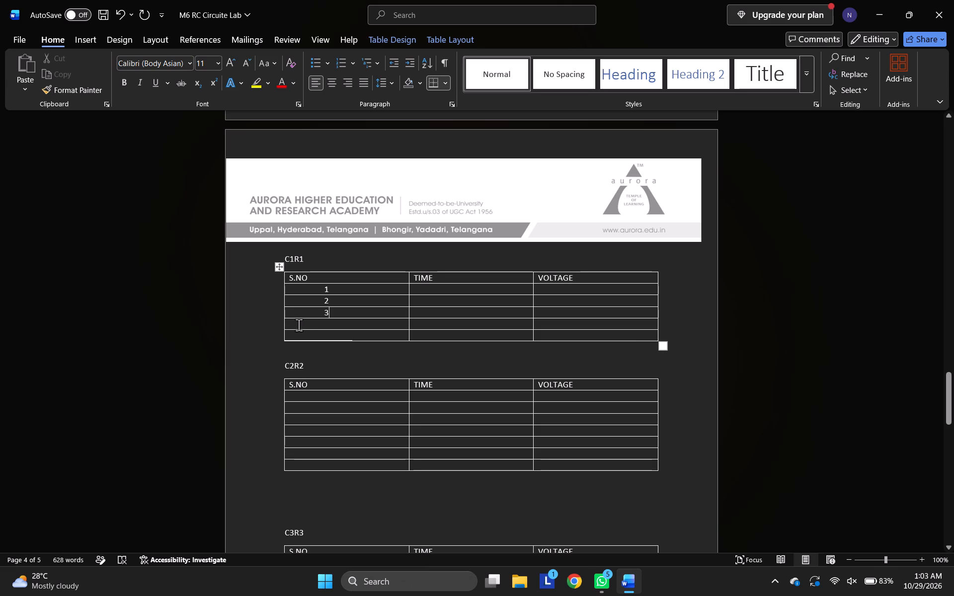
Enter serial number 4 in the fourth S.NO row of the C1R1 table, space-indented to line up with the numbers above.
click(299, 325)
key(space)
key(space)
key(space)
key(space)
key(space)
key(space)
key(space)
key(space)
key(space)
key(space)
key(space)
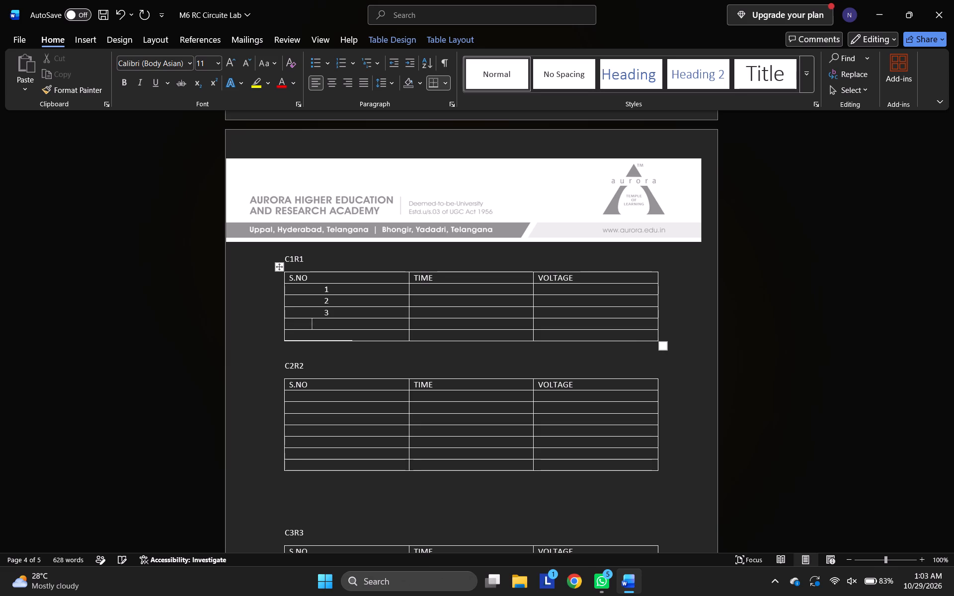
key(space)
key(space)
key(space)
key(space)
key(space)
key(space)
key(4)
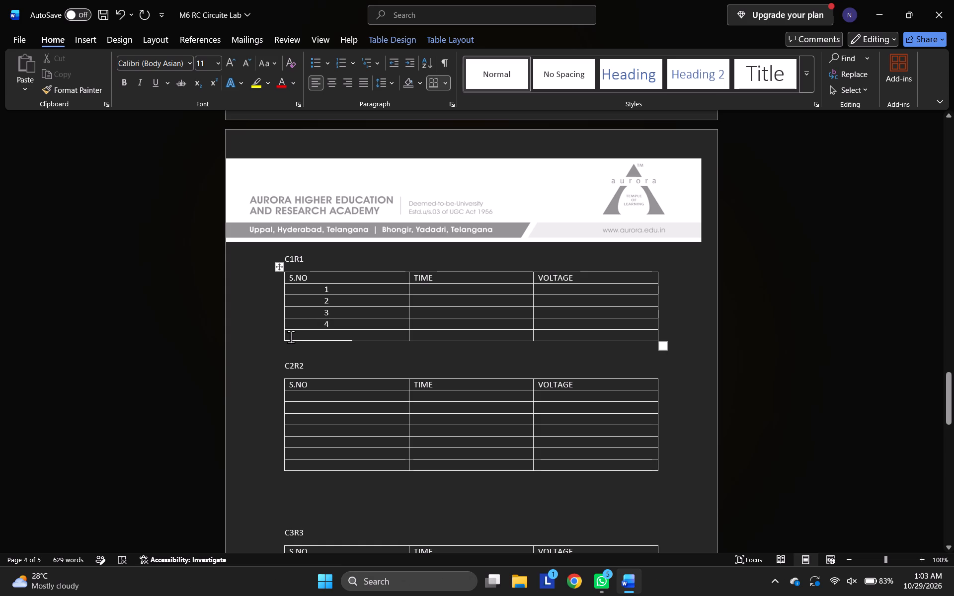
Enter serial number 5 in the last S.NO row of the C1R1 table, space-indented to line up with the numbers above.
click(291, 337)
key(space)
key(space)
key(space)
key(space)
key(space)
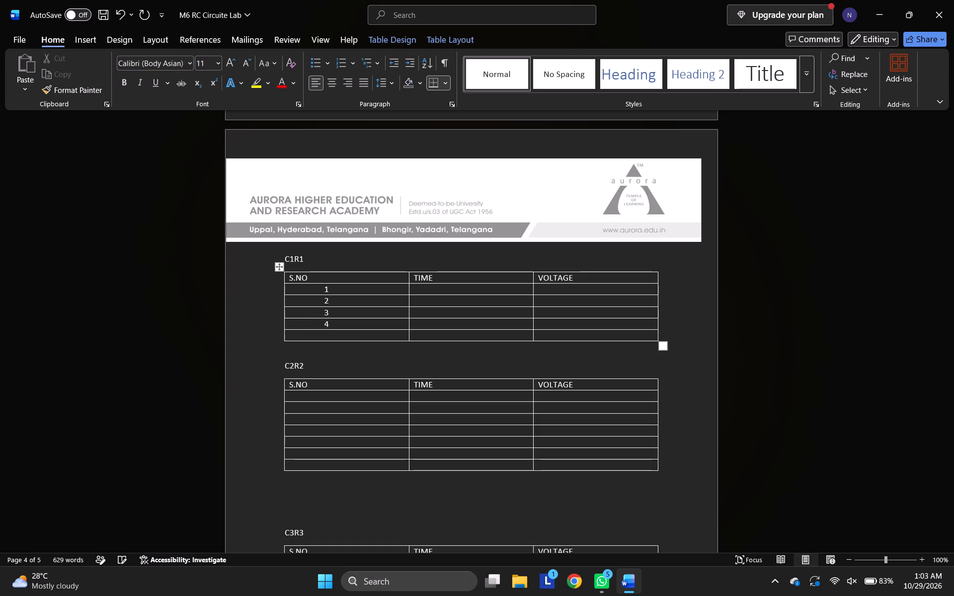
key(space)
key(space)
key(space)
key(space)
key(space)
key(space)
key(space)
key(space)
key(space)
key(space)
key(space)
key(space)
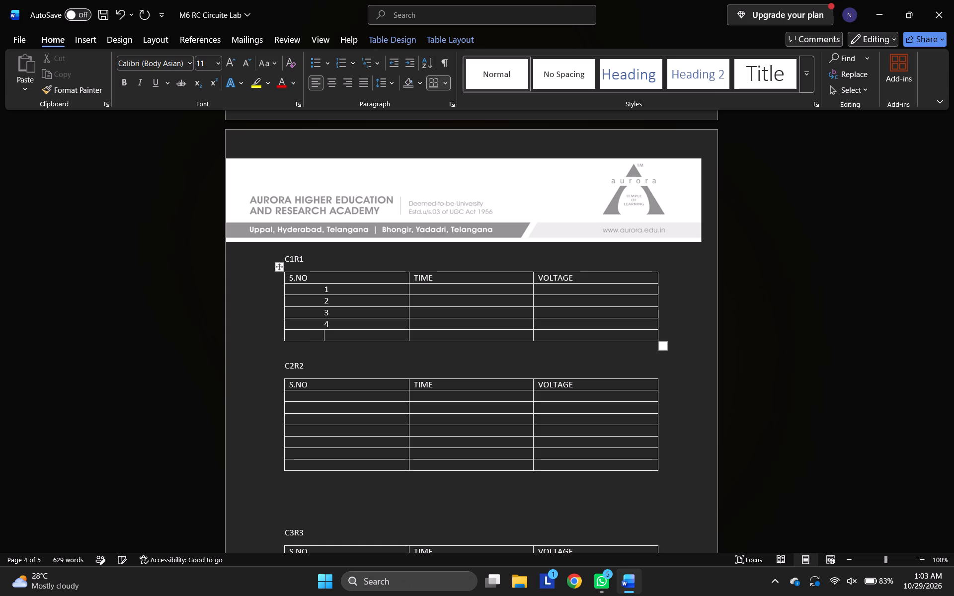
key(5)
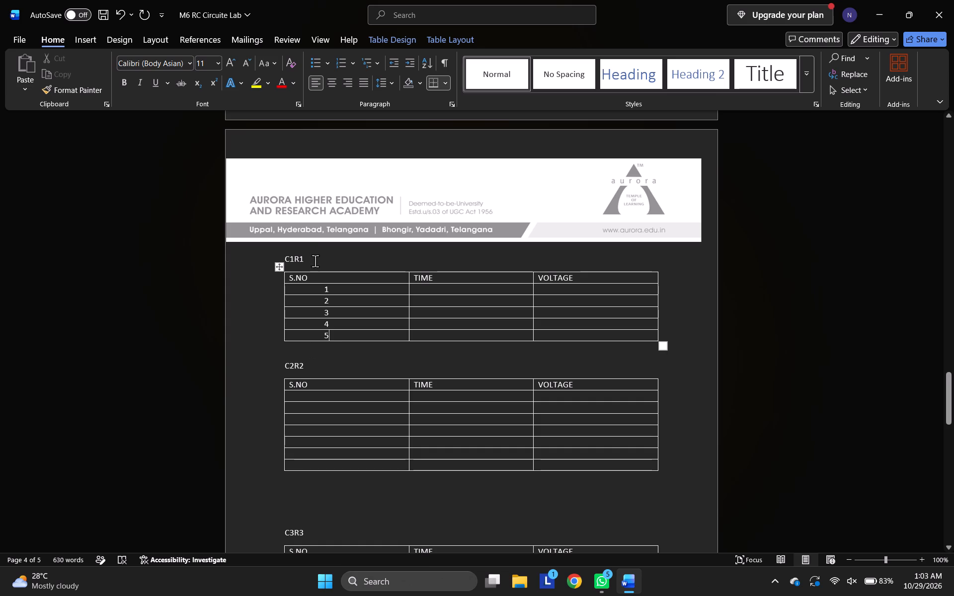
Shift serial number 1 in the C1R1 table's S.NO column closer to the cell's centre by adding spaces around it.
click(323, 289)
key(n)
key(BackSpace)
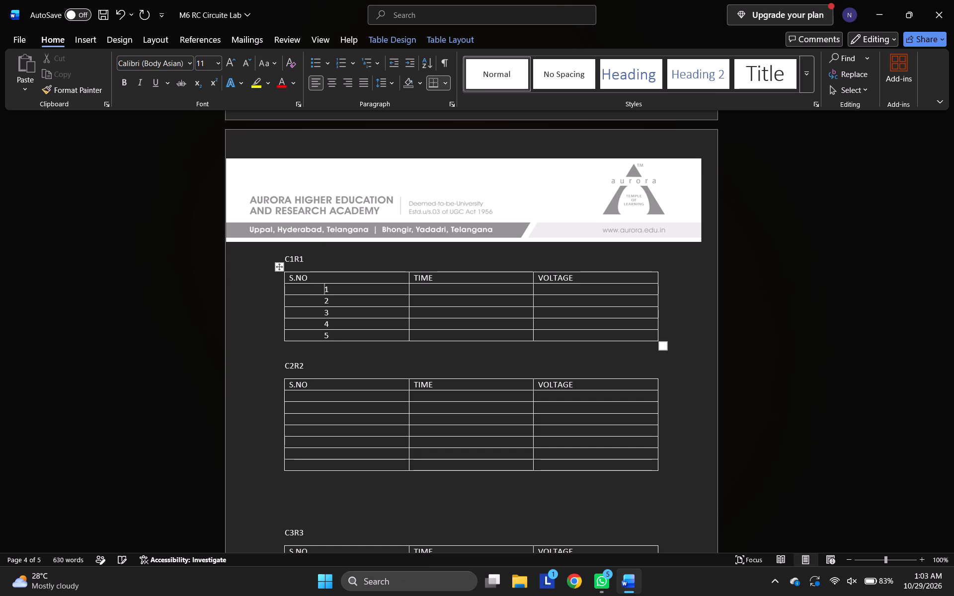
key(space)
key(space)
key(space)
key(space)
key(space)
key(space)
key(space)
key(space)
key(space)
key(space)
key(space)
click(359, 291)
key(space)
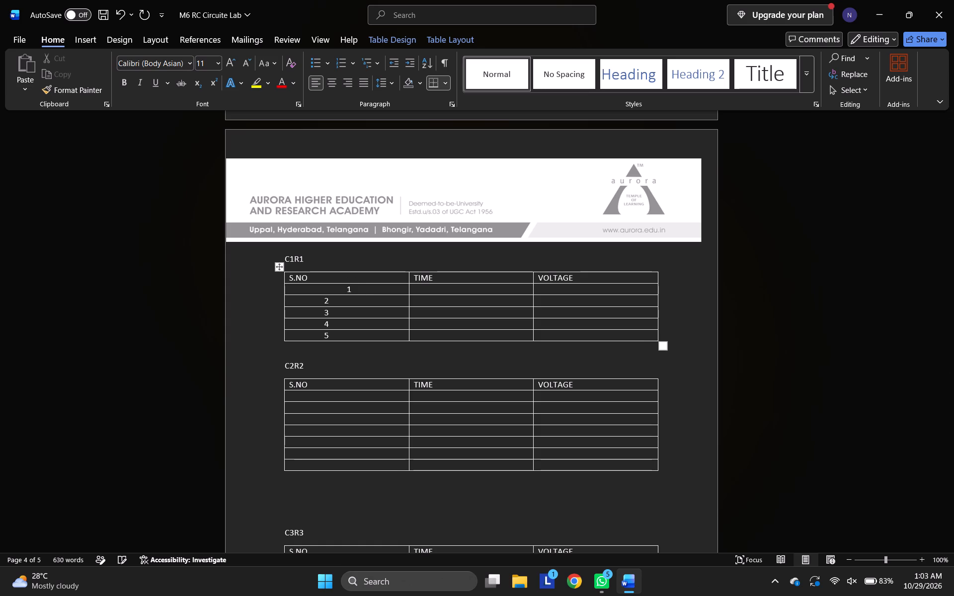
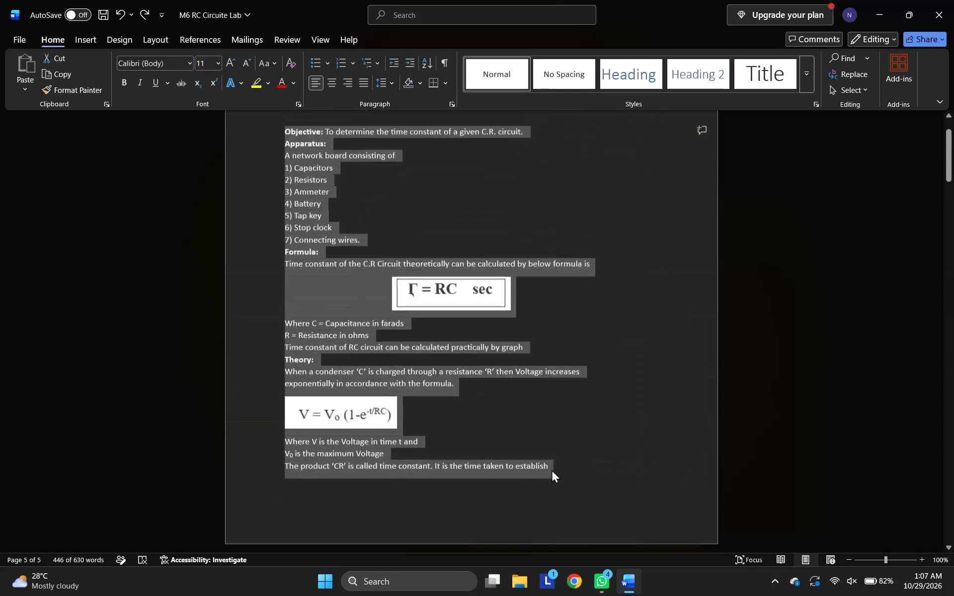
Copy the report body from the Objective line through the last viva question.
click(259, 398)
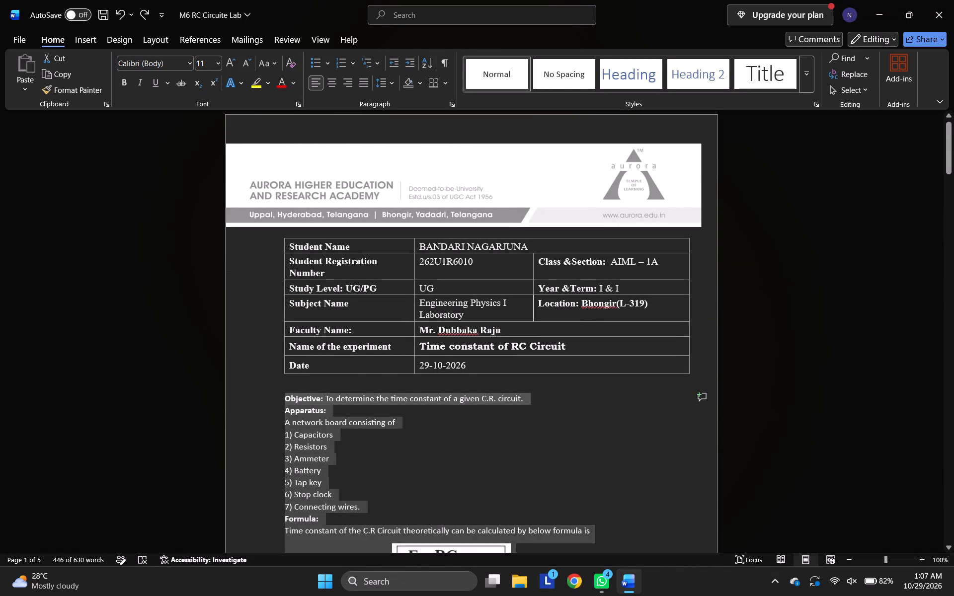
click(261, 383)
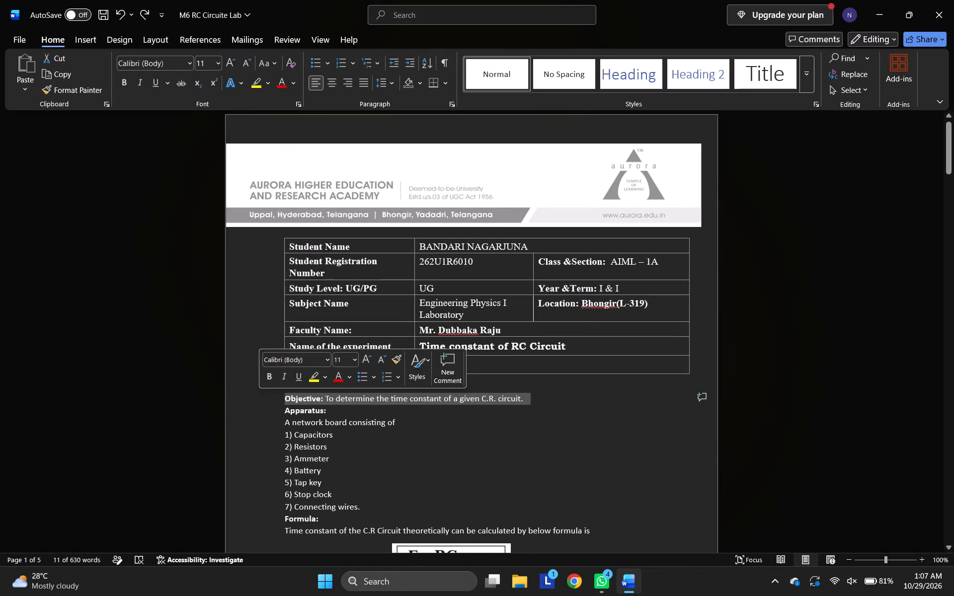
click(266, 412)
click(240, 405)
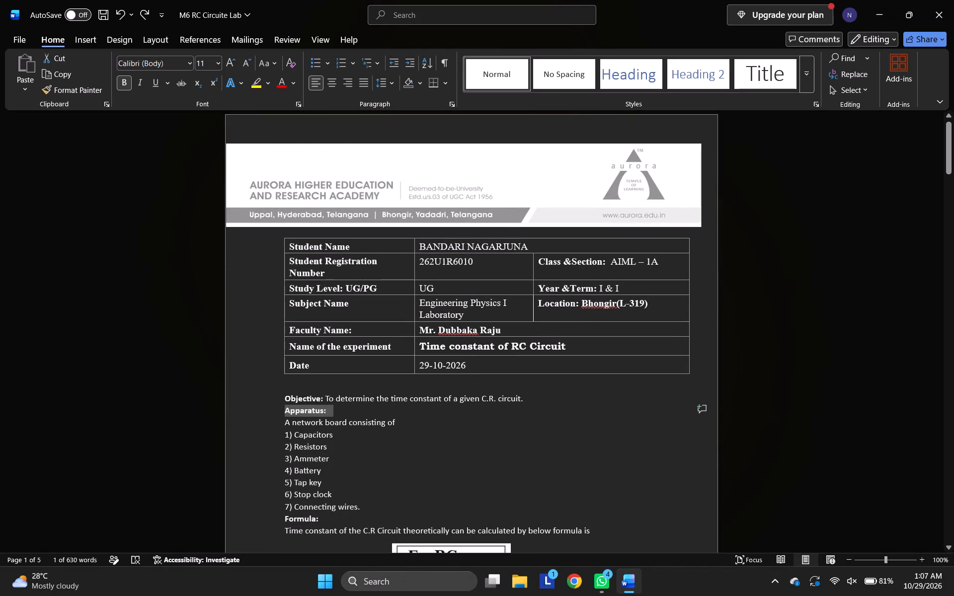
click(287, 395)
drag(287, 395, 301, 454)
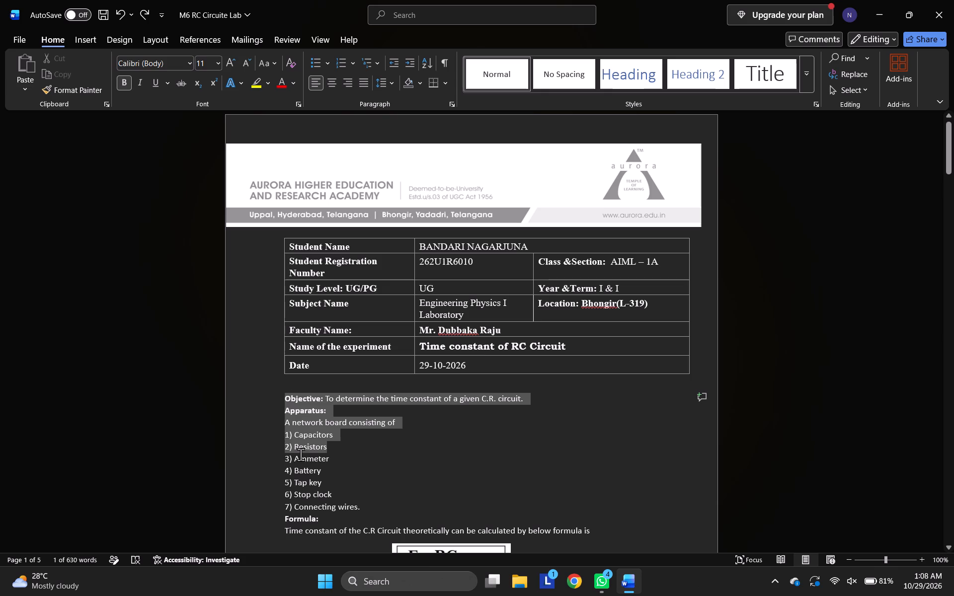
drag(301, 454, 307, 537)
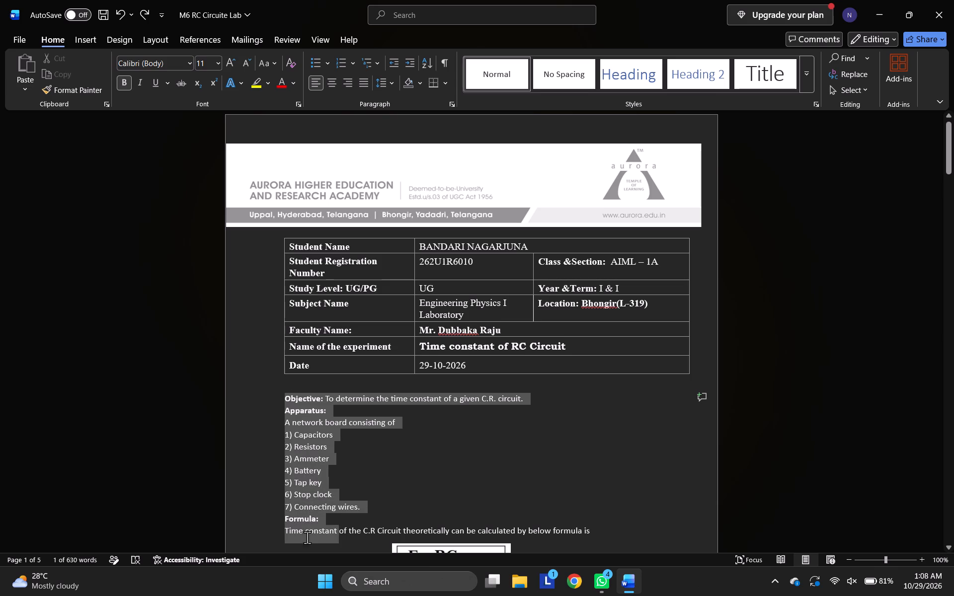
drag(307, 537, 311, 595)
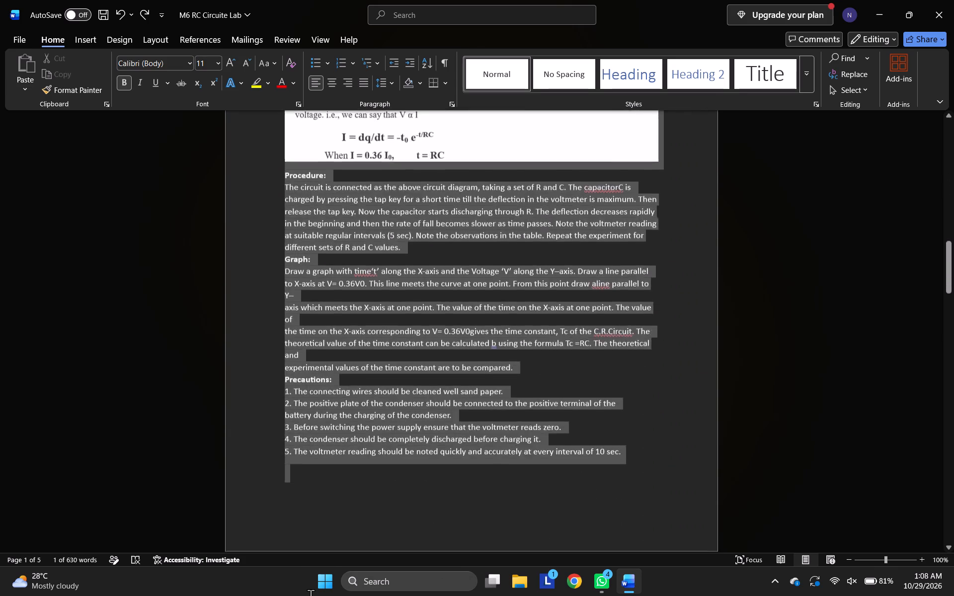
drag(311, 595, 319, 595)
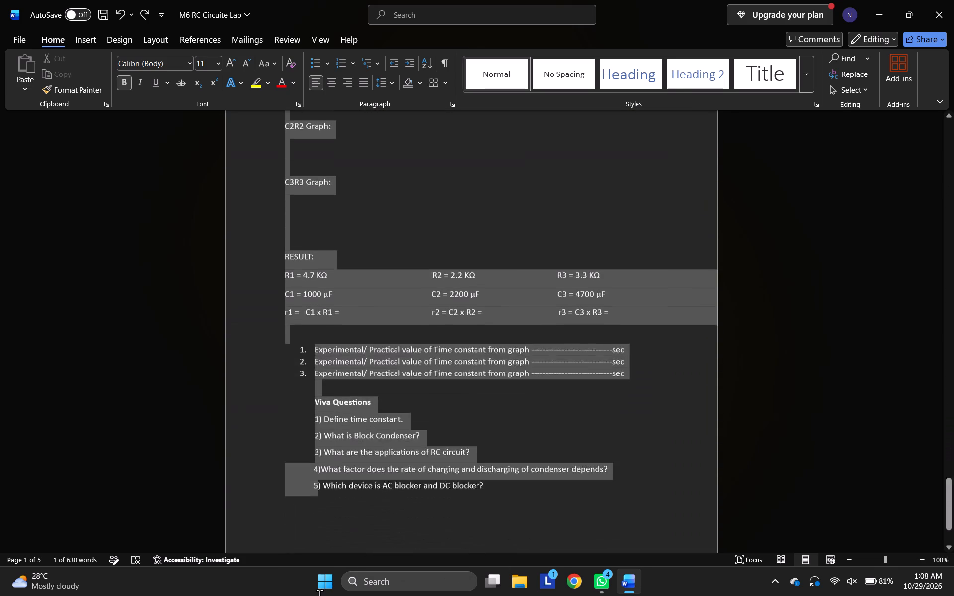
drag(319, 595, 549, 566)
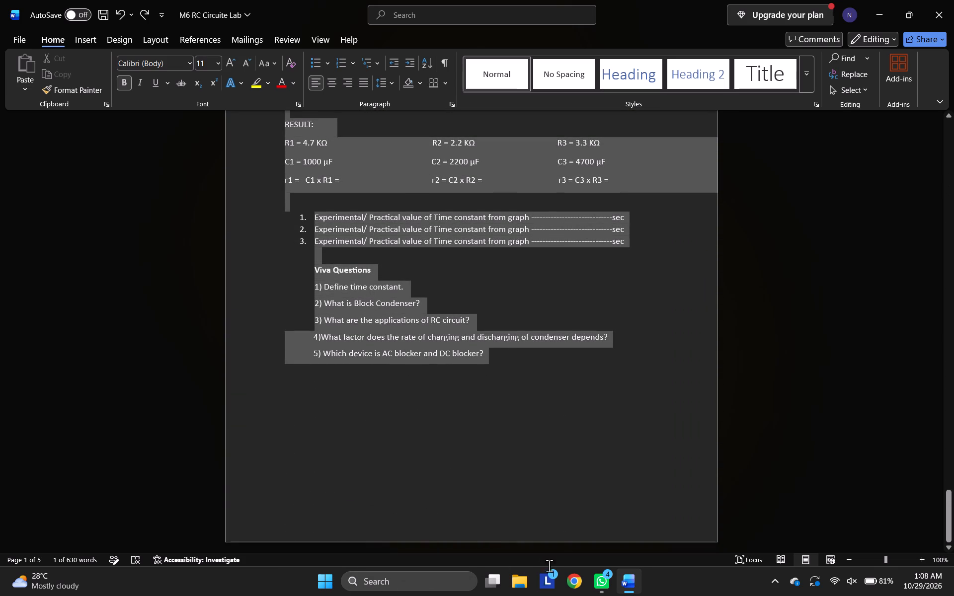
drag(549, 566, 564, 568)
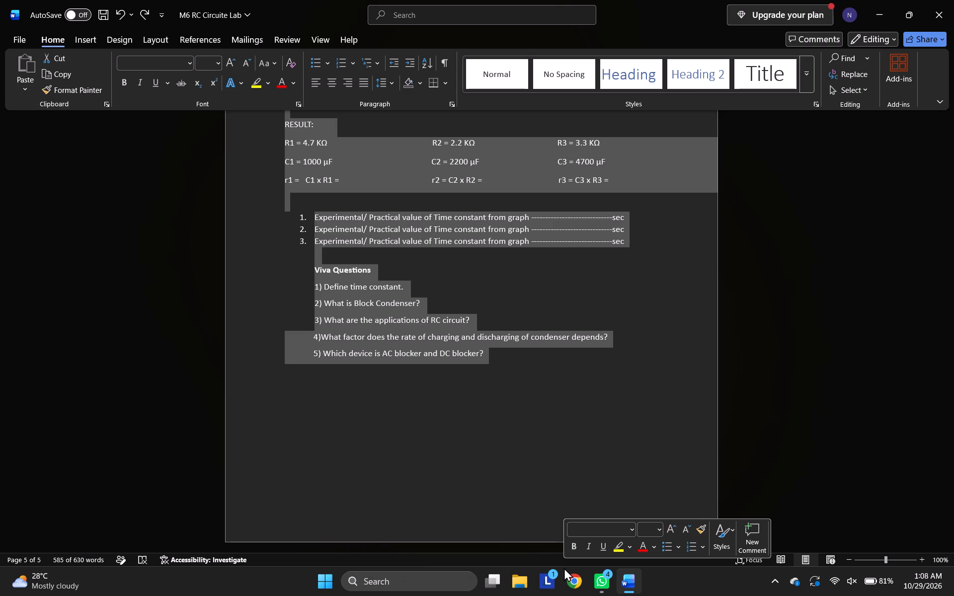
key(ctrl+c)
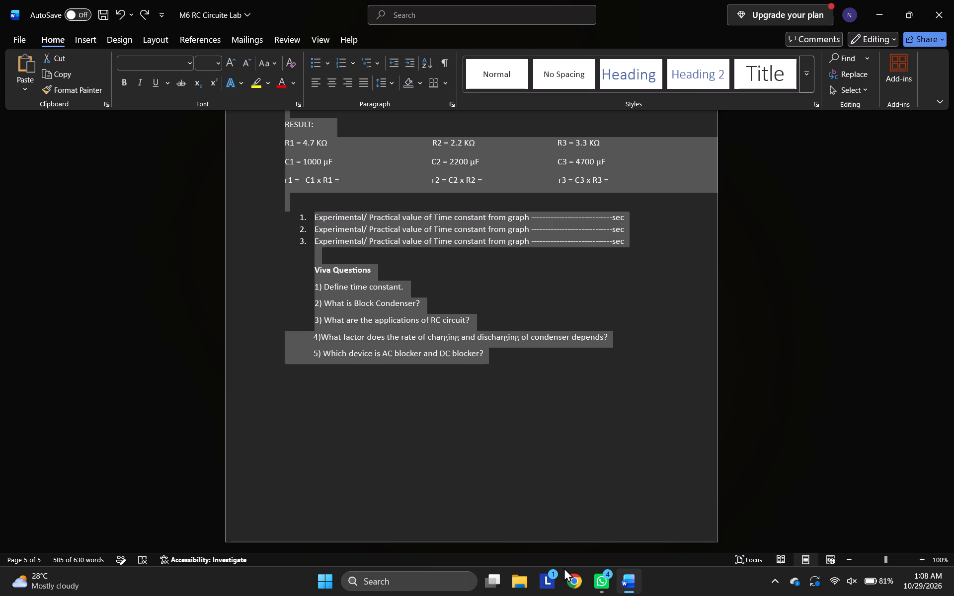
key(ctrl+c)
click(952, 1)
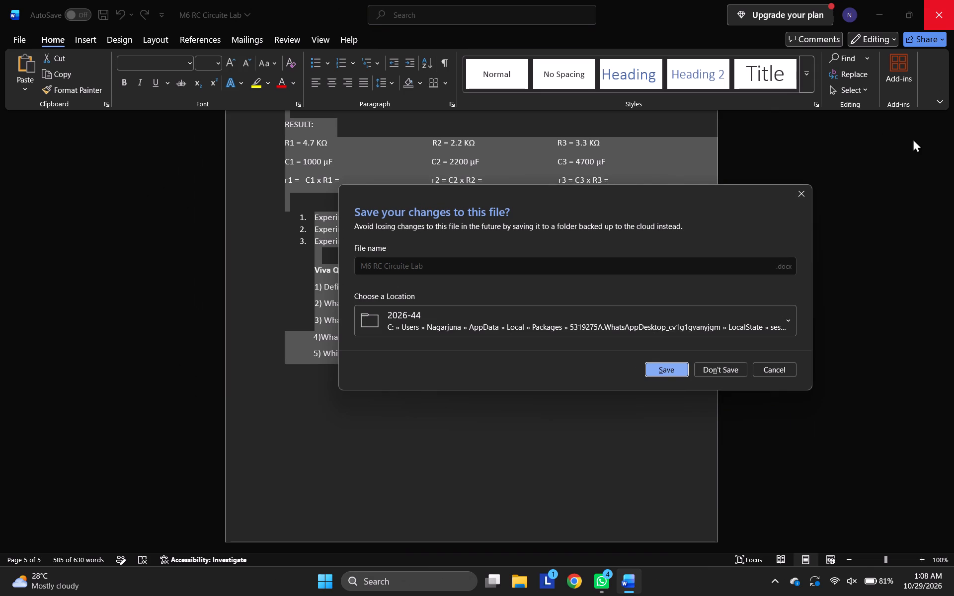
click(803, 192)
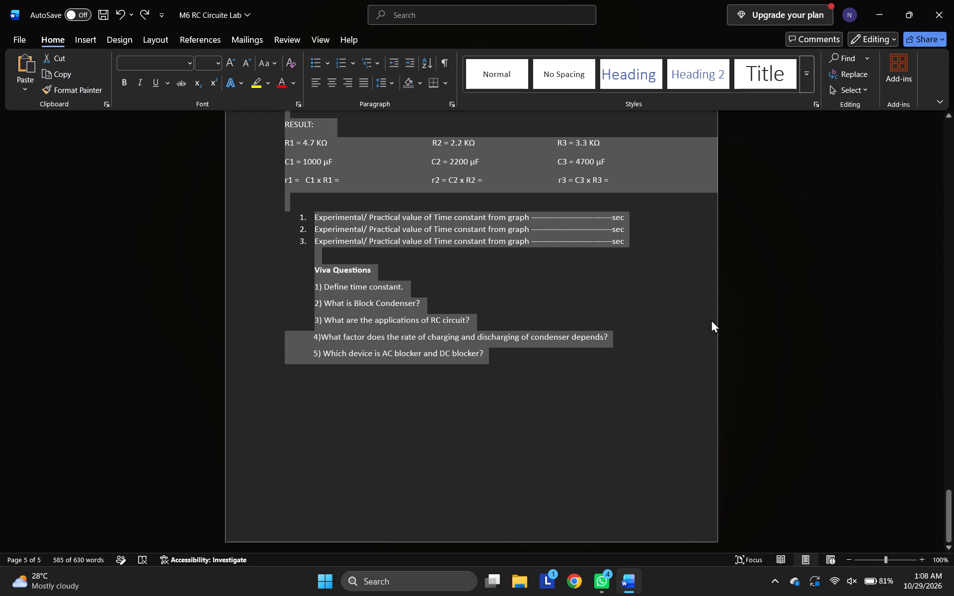
Look through the report's theory, procedure, precautions and observation table pages, clearing the text selection.
scroll(663, 294, up, 4)
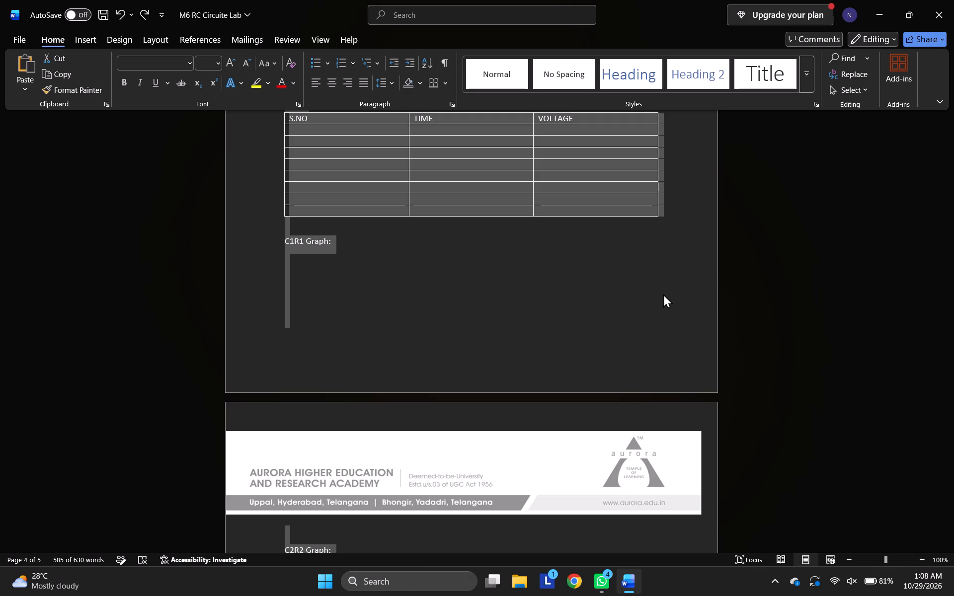
scroll(538, 228, up, 3)
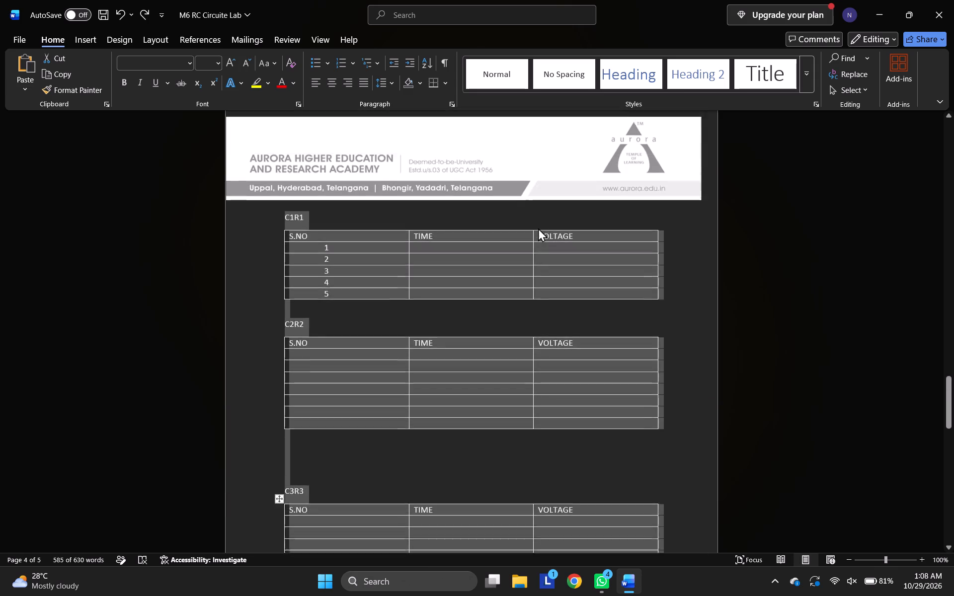
scroll(538, 228, up, 7)
scroll(538, 228, down, 2)
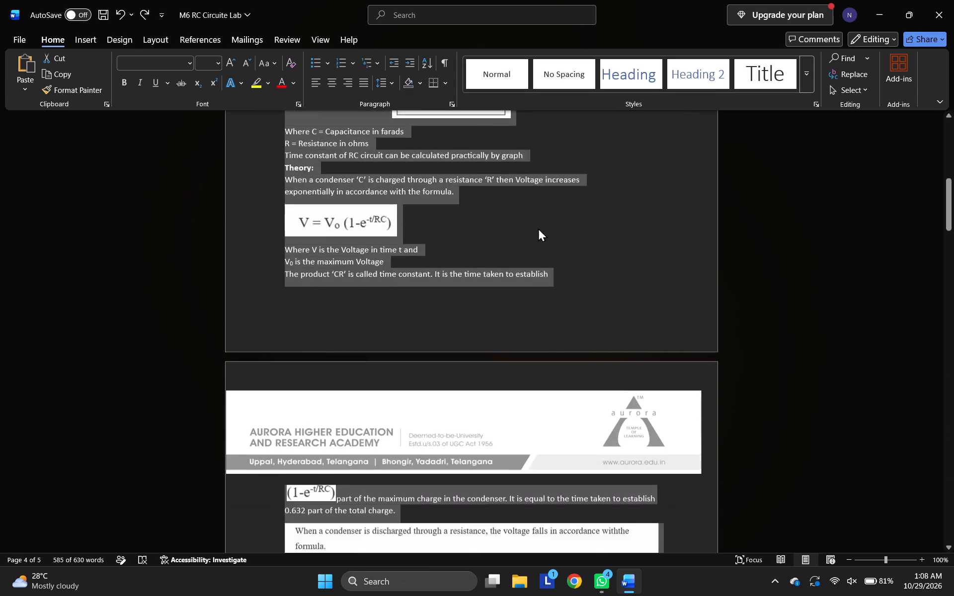
scroll(538, 228, down, 7)
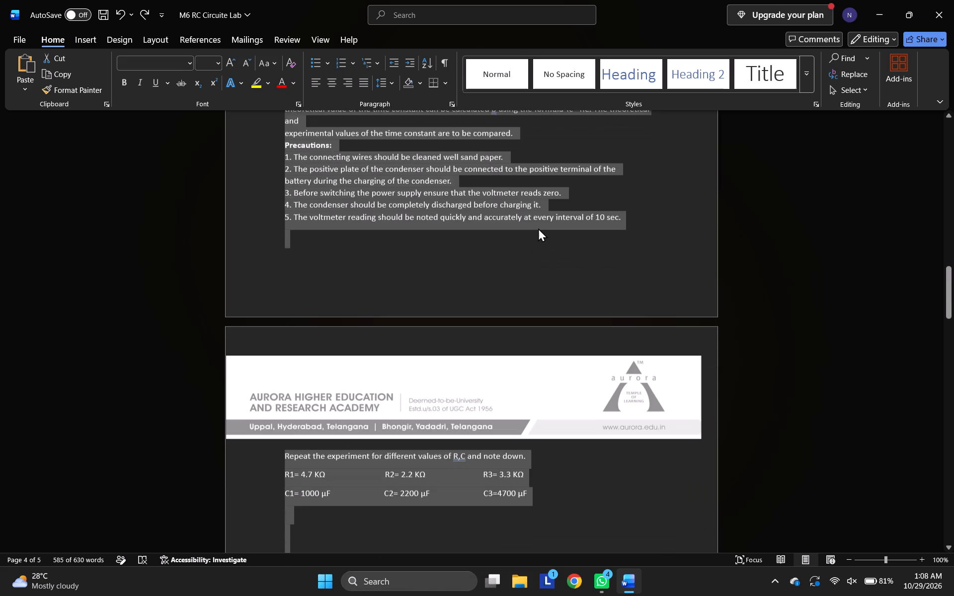
scroll(538, 228, right, 1)
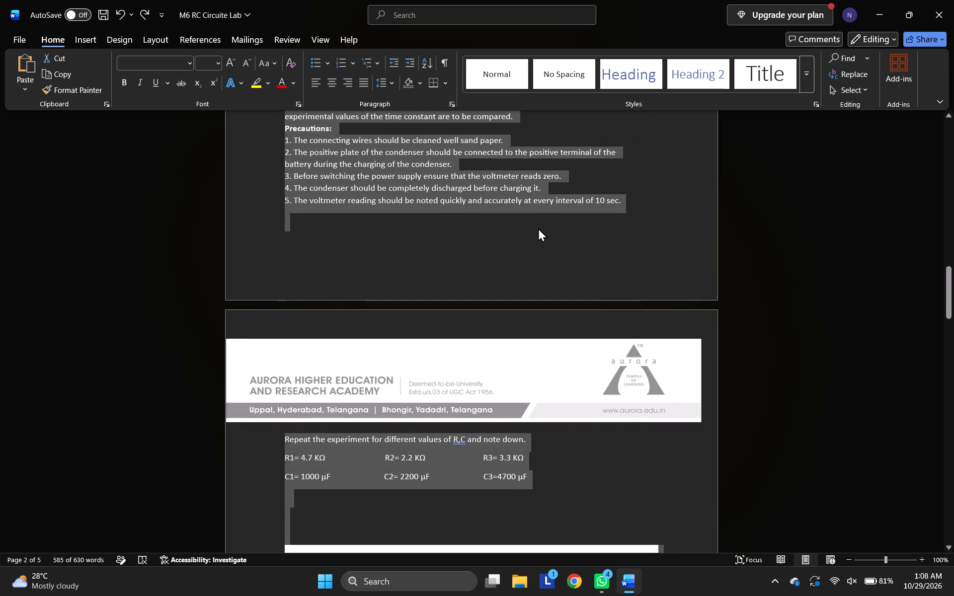
click(587, 216)
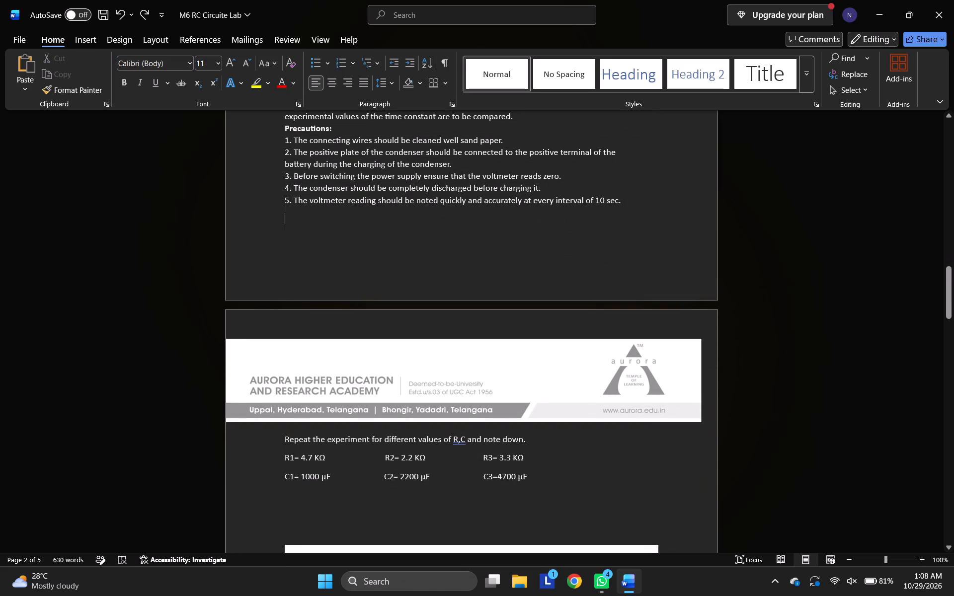
scroll(640, 215, up, 8)
scroll(640, 215, down, 2)
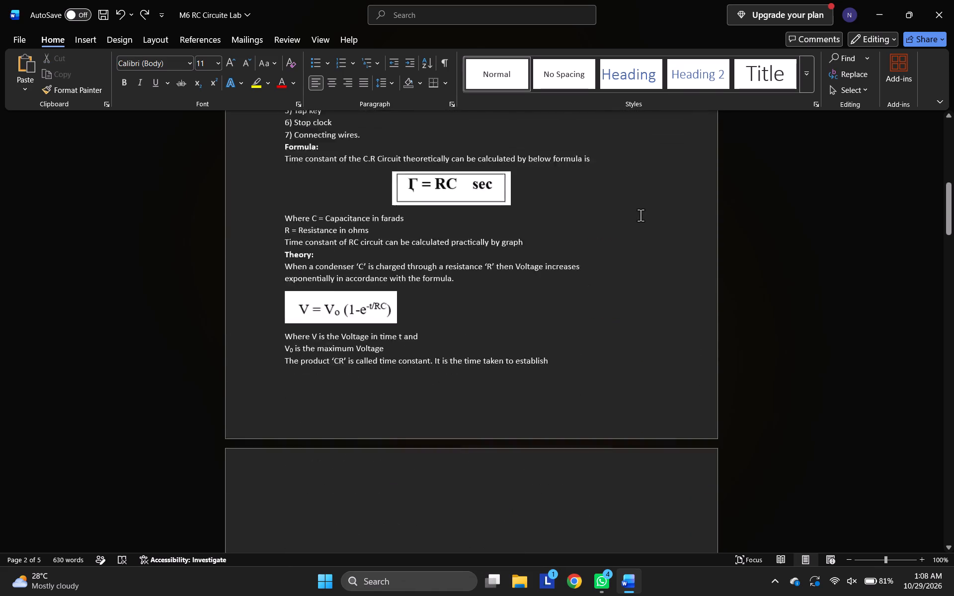
scroll(640, 215, down, 6)
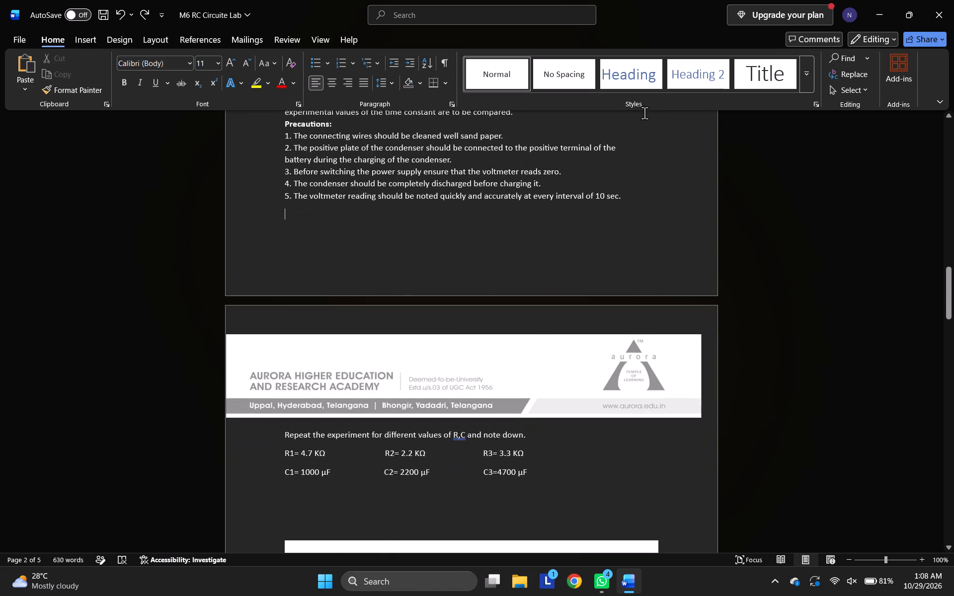
scroll(644, 113, down, 11)
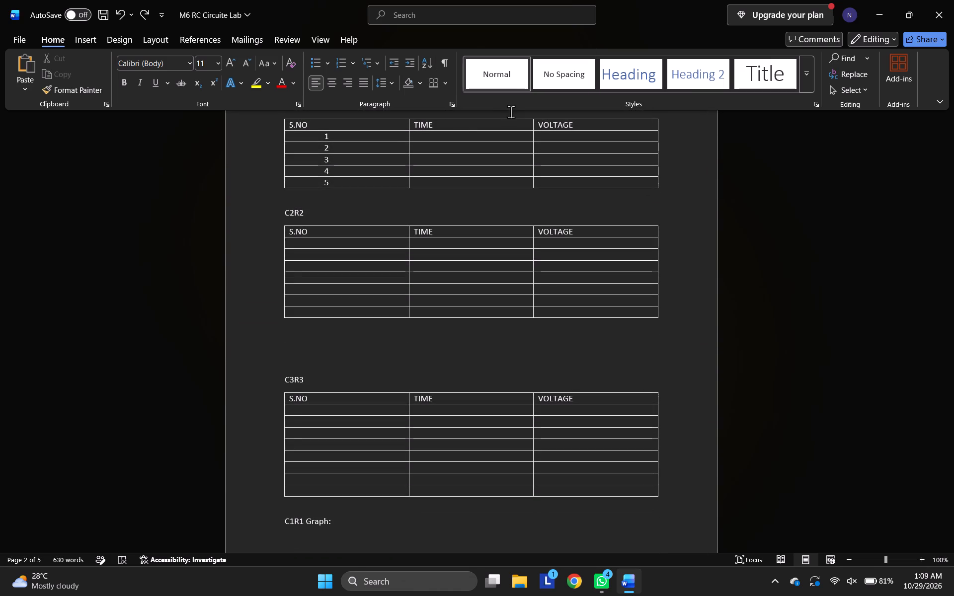
Enter time 0 in the first TIME row of the C1R1 table, space-indented towards the cell's centre.
click(465, 137)
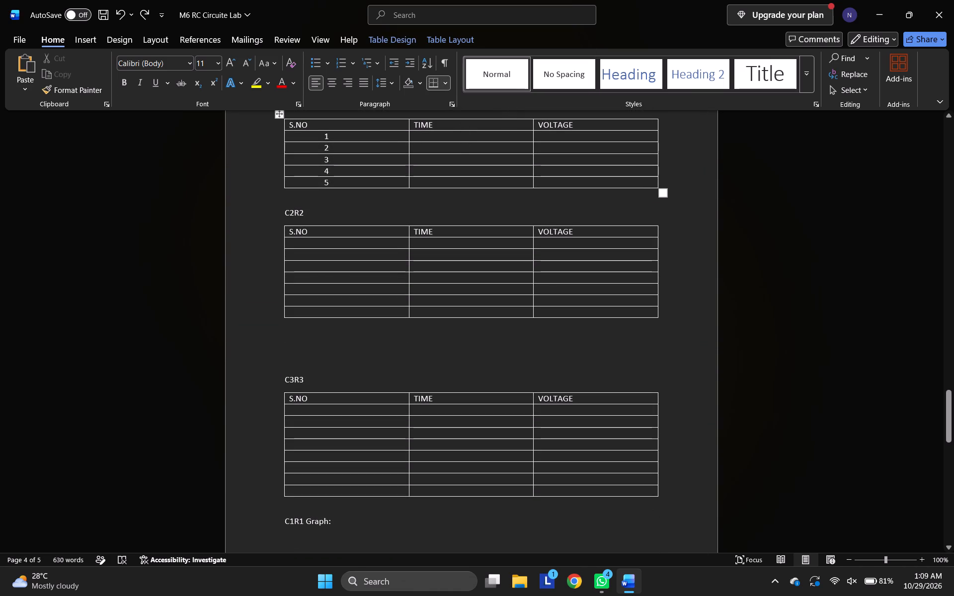
key(space)
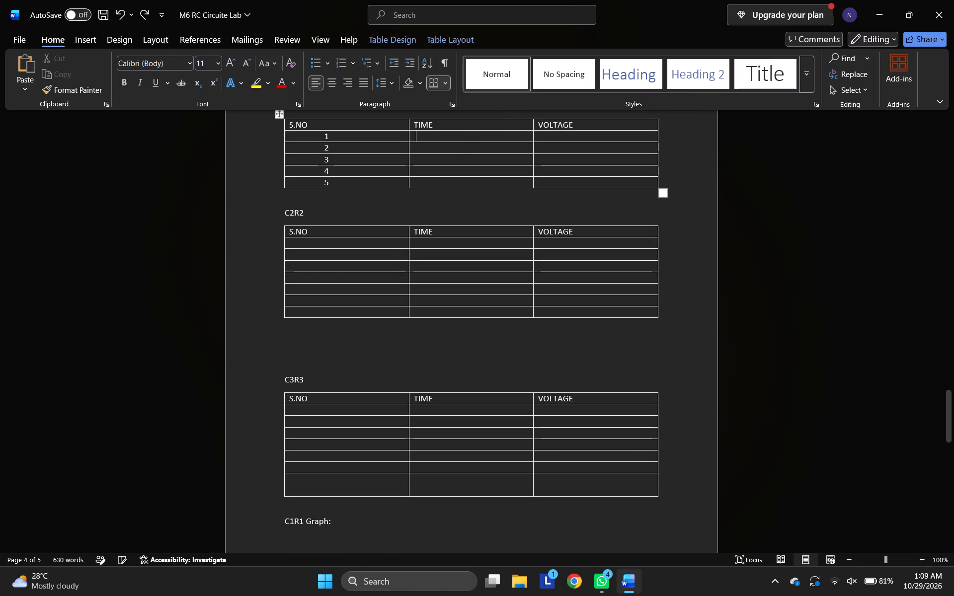
key(space)
key(space)
key(space)
key(space)
key(space)
key(space)
key(space)
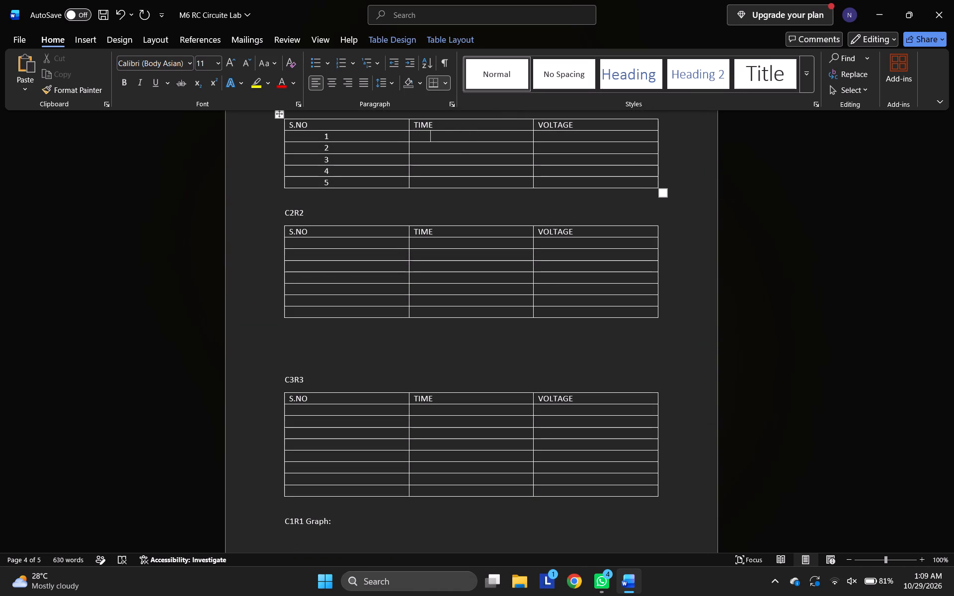
key(space)
key(space)
key(space)
key(space)
key(space)
key(space)
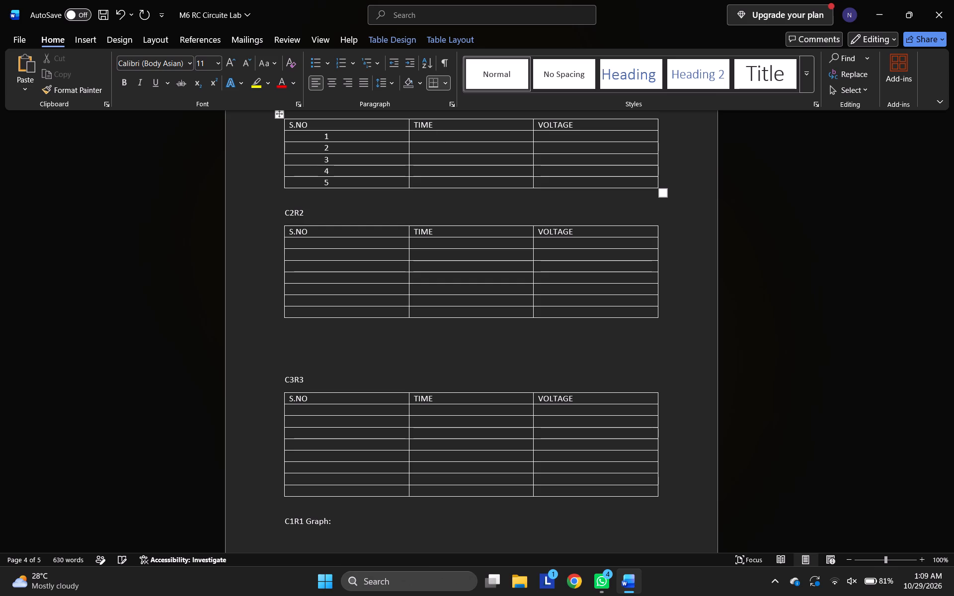
key(space)
key(space)
key(0)
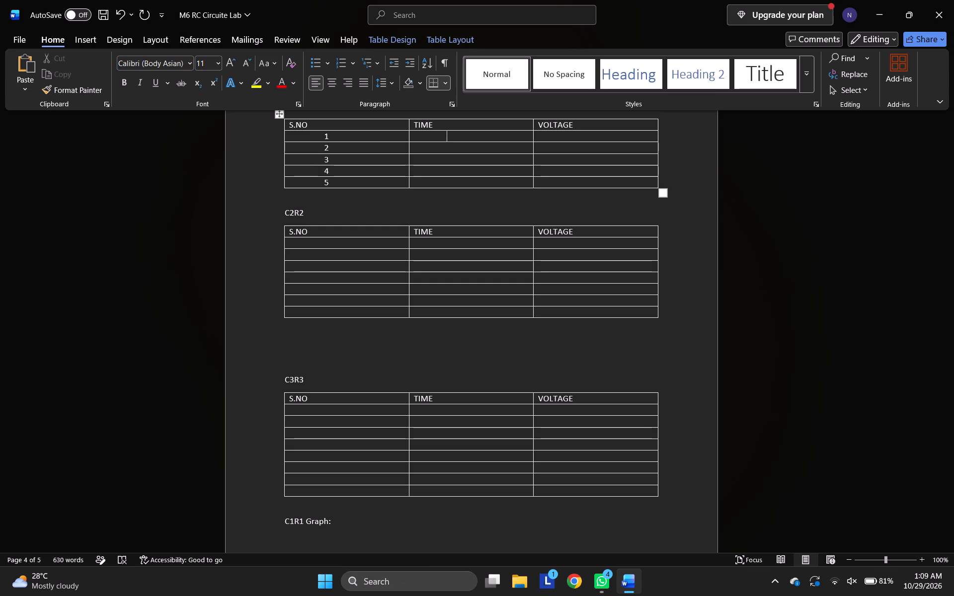
Enter time 2 in the second TIME row of the C1R1 table, space-indented to line up with the value above.
click(440, 148)
key(space)
key(space)
key(space)
key(space)
key(space)
key(space)
key(space)
key(space)
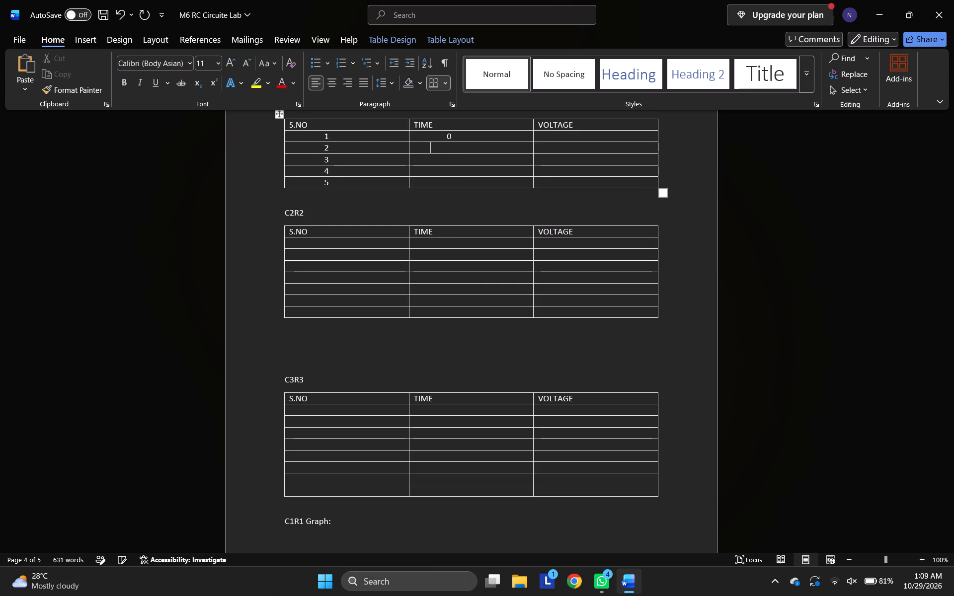
key(space)
key(space)
key(space)
key(space)
key(space)
key(space)
key(space)
key(space)
key(2)
Enter time 4 in the third TIME row of the C1R1 table, space-indented to line up with the values above.
click(435, 167)
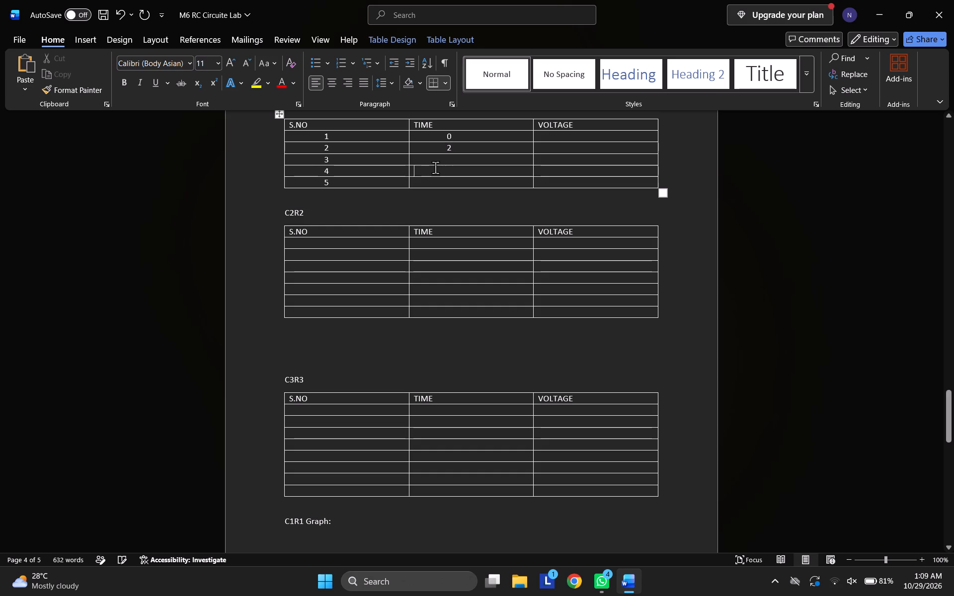
click(433, 160)
key(space)
key(space)
key(space)
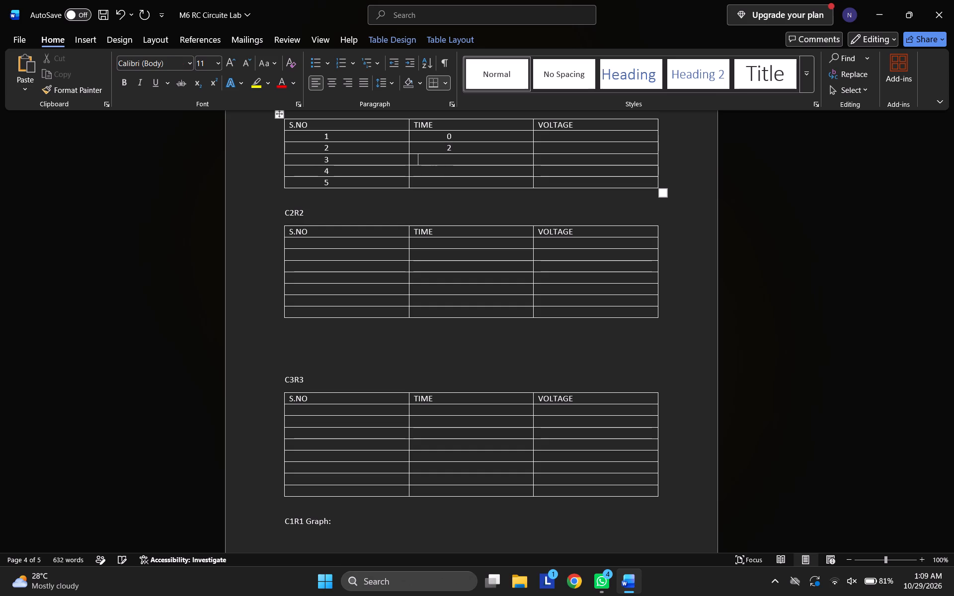
key(space)
key(space)
key(space)
key(space)
key(space)
key(space)
key(space)
key(space)
key(space)
key(space)
key(space)
key(space)
key(space)
key(space)
key(space)
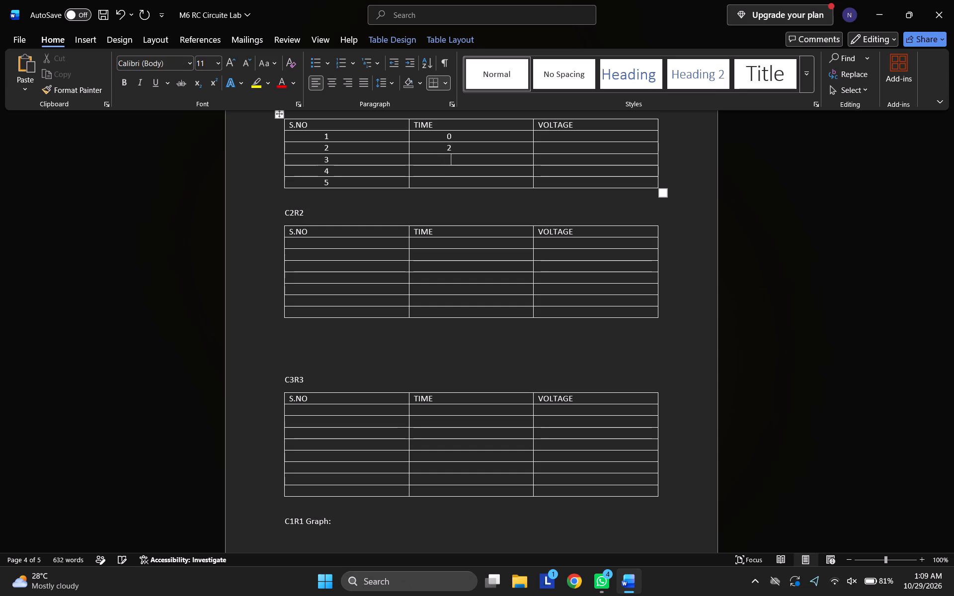
key(BackSpace)
key(BackSpace)
key(4)
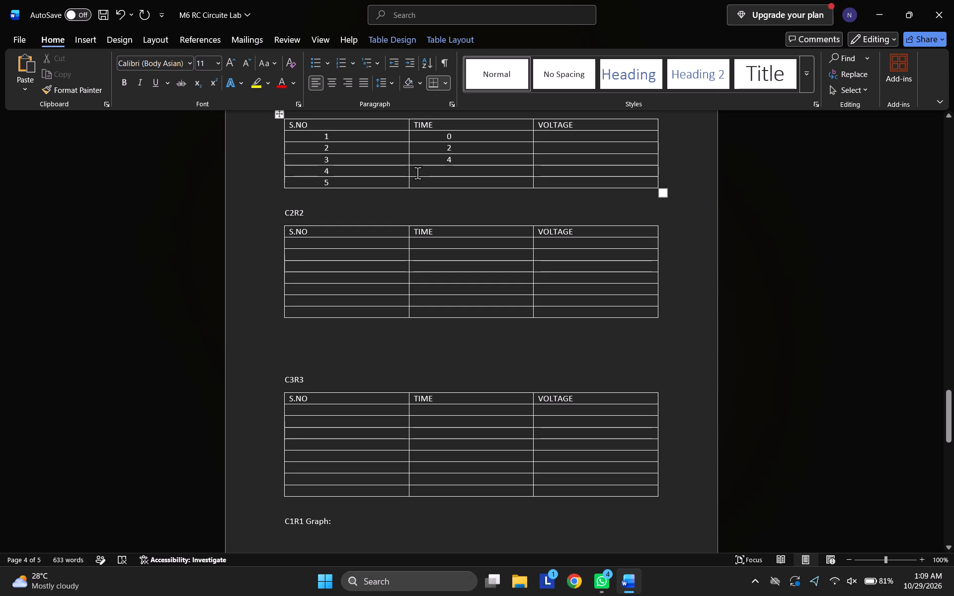
Enter time 6 in the fourth TIME row of the C1R1 table, space-indented to line up with the values above.
click(417, 173)
key(space)
key(space)
key(space)
key(space)
key(space)
key(space)
key(space)
key(space)
key(space)
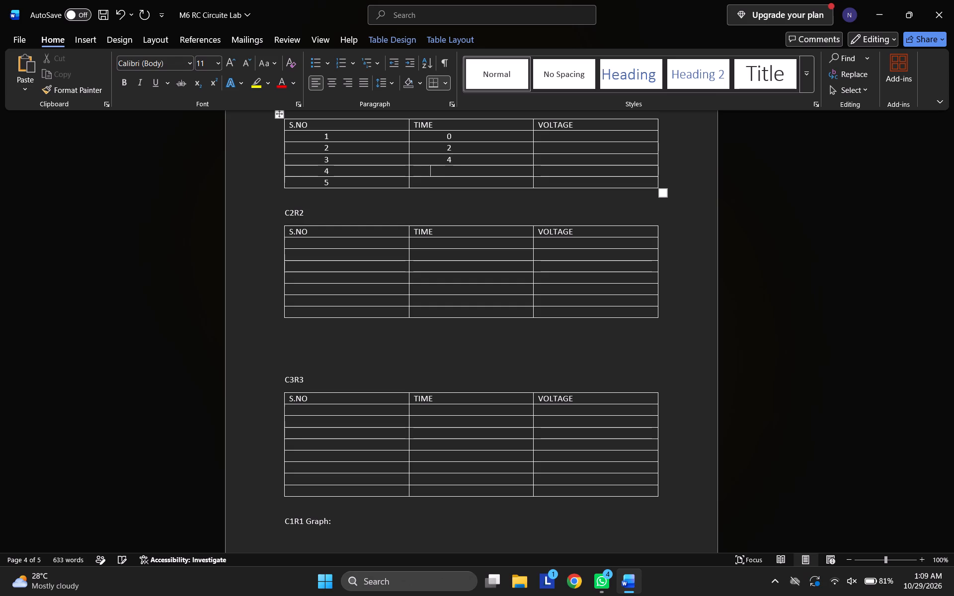
key(space)
key(space)
key(space)
key(space)
key(space)
key(space)
key(space)
key(6)
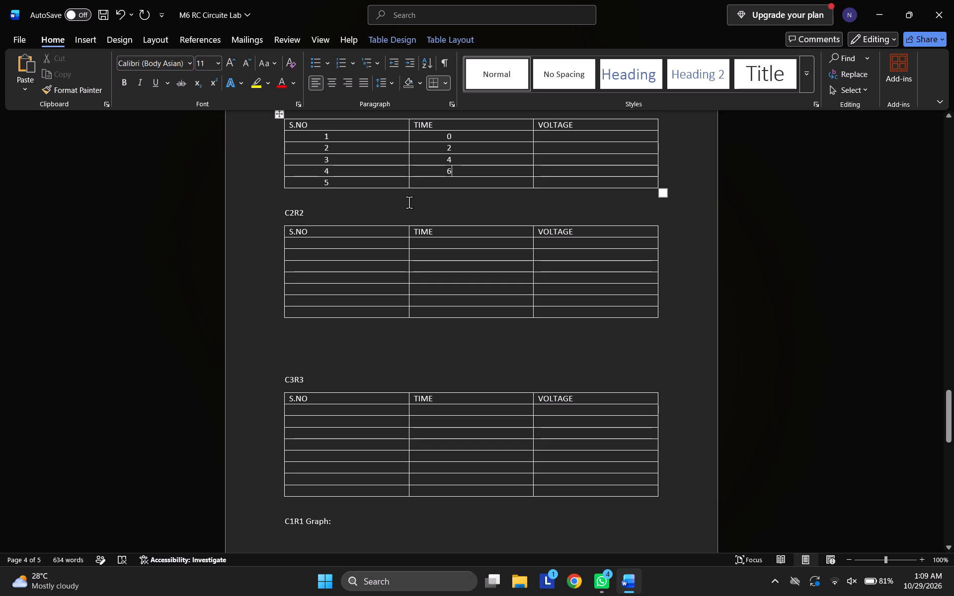
Enter time 8 in the fifth TIME row of the C1R1 table, space-indented to line up with the values above.
click(417, 183)
key(space)
key(space)
key(space)
key(space)
key(space)
key(space)
key(space)
key(space)
key(space)
key(space)
key(space)
key(space)
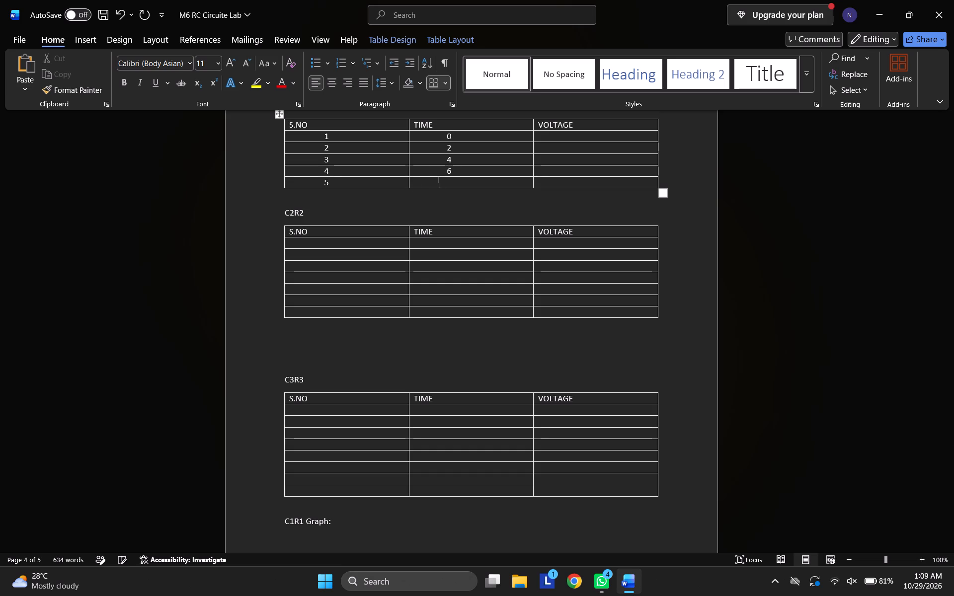
key(space)
key(space)
key(space)
key(space)
key(8)
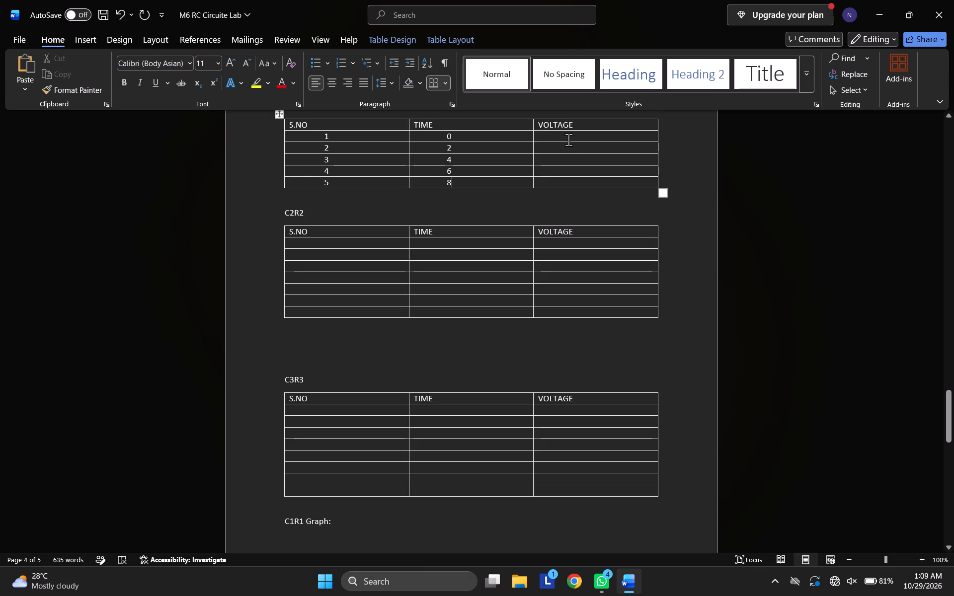
Enter voltage 5.00 in the first VOLTAGE row of the C1R1 table, space-indented towards the cell's centre.
click(557, 138)
key(space)
key(space)
key(space)
key(space)
key(space)
key(space)
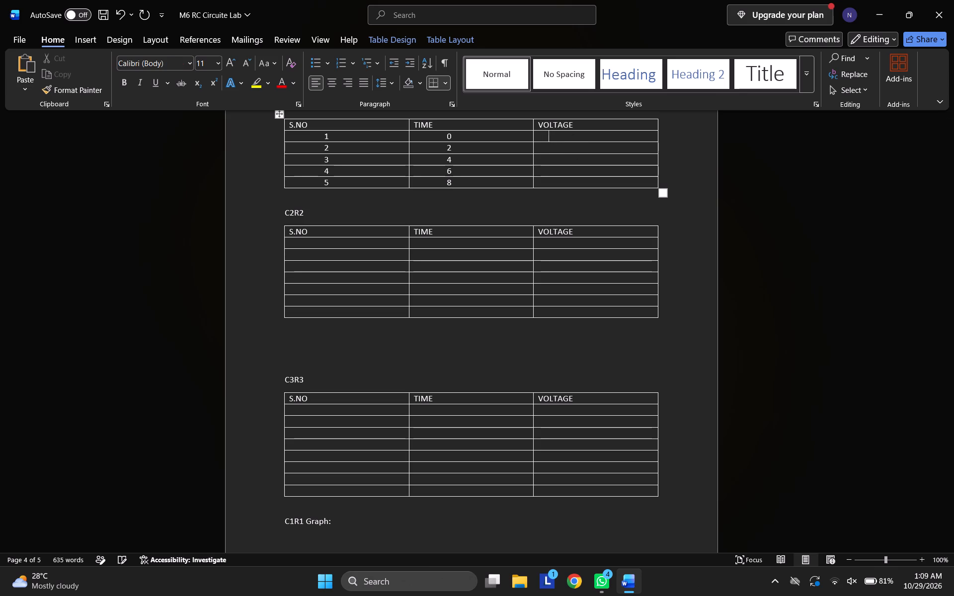
key(space)
key(space)
key(space)
key(space)
key(space)
key(space)
key(space)
key(space)
key(space)
key(5)
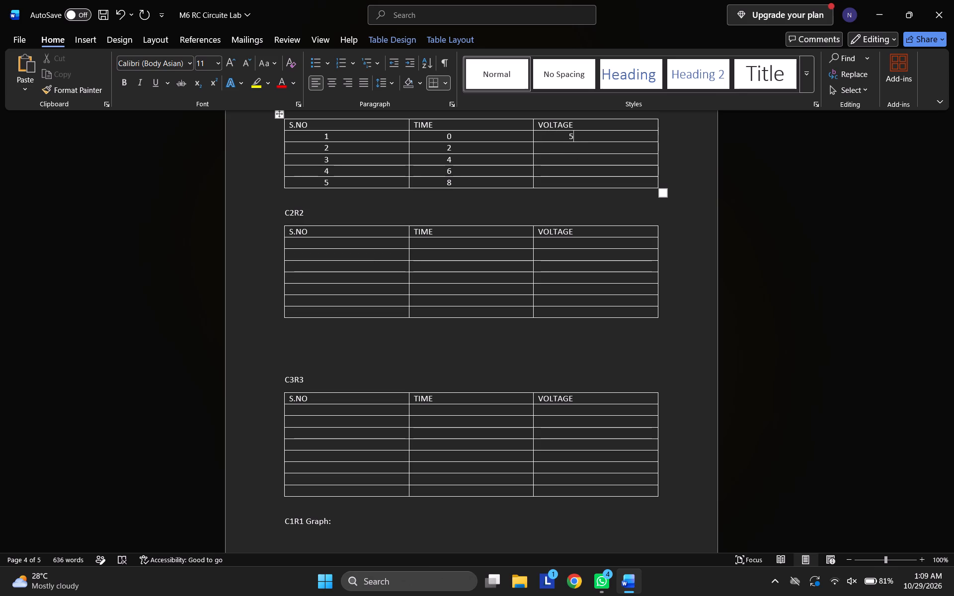
key(period)
text(00)
Enter voltage 3.27 in the second VOLTAGE row of the C1R1 table, space-indented to line up with the value above.
click(554, 151)
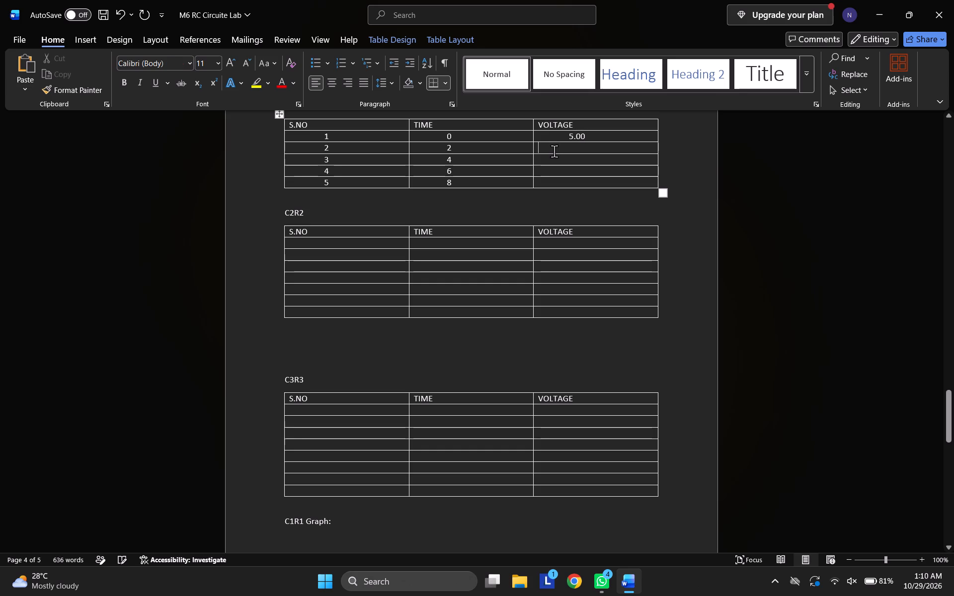
key(space)
key(space)
key(space)
key(space)
key(space)
key(space)
key(space)
key(space)
key(space)
key(space)
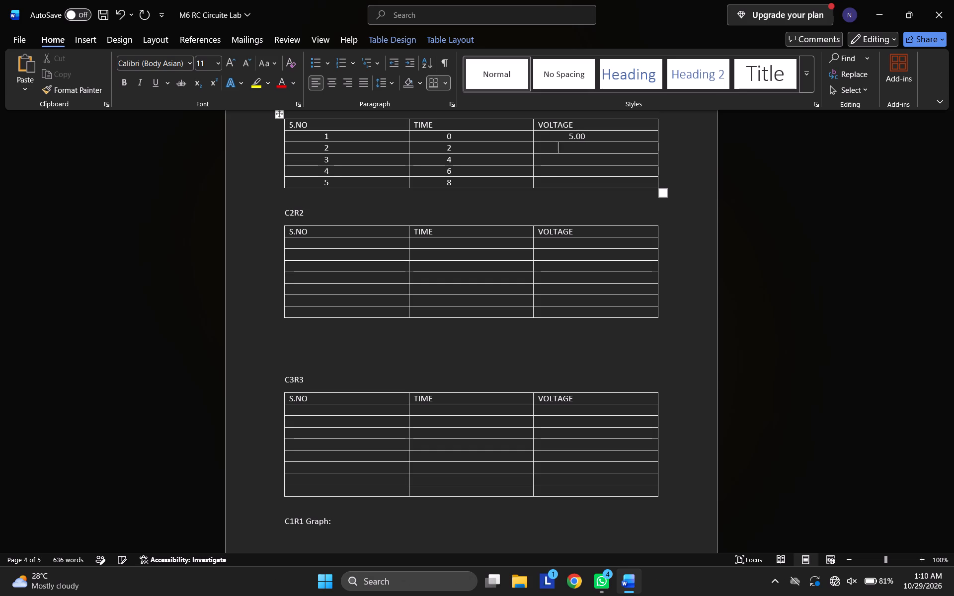
key(space)
key(space)
key(space)
key(space)
key(space)
key(3)
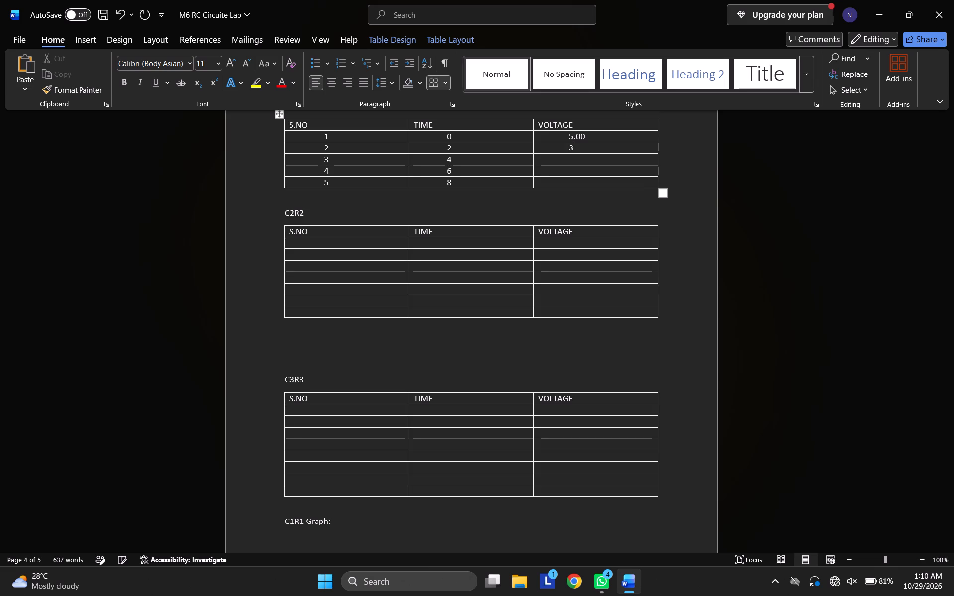
text(.27)
Enter voltage 2.13 in the third VOLTAGE row of the C1R1 table, space-indented to line up with the values above.
click(544, 159)
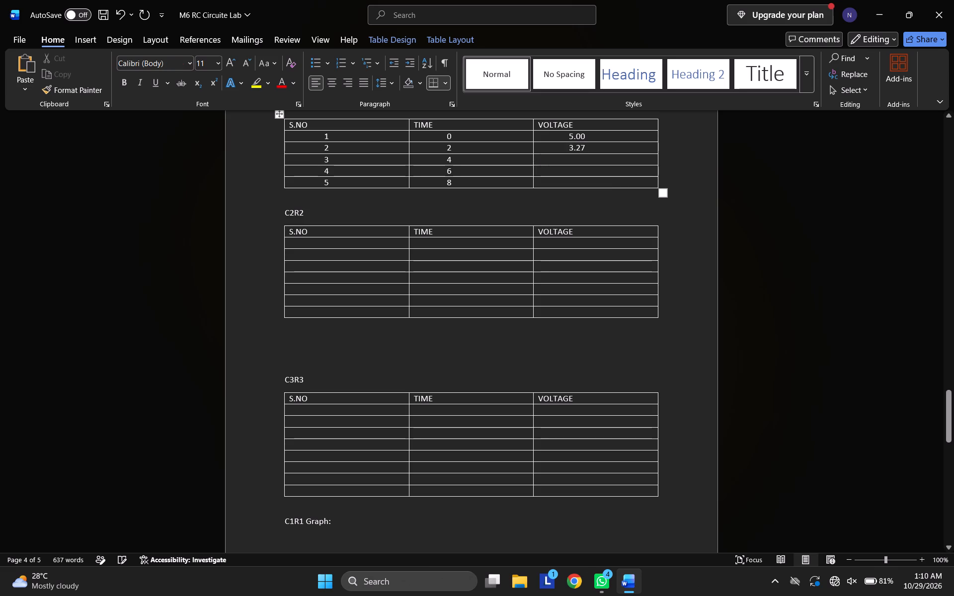
key(space)
key(space)
key(space)
key(space)
key(space)
key(space)
key(space)
key(space)
key(space)
key(space)
key(space)
key(space)
key(space)
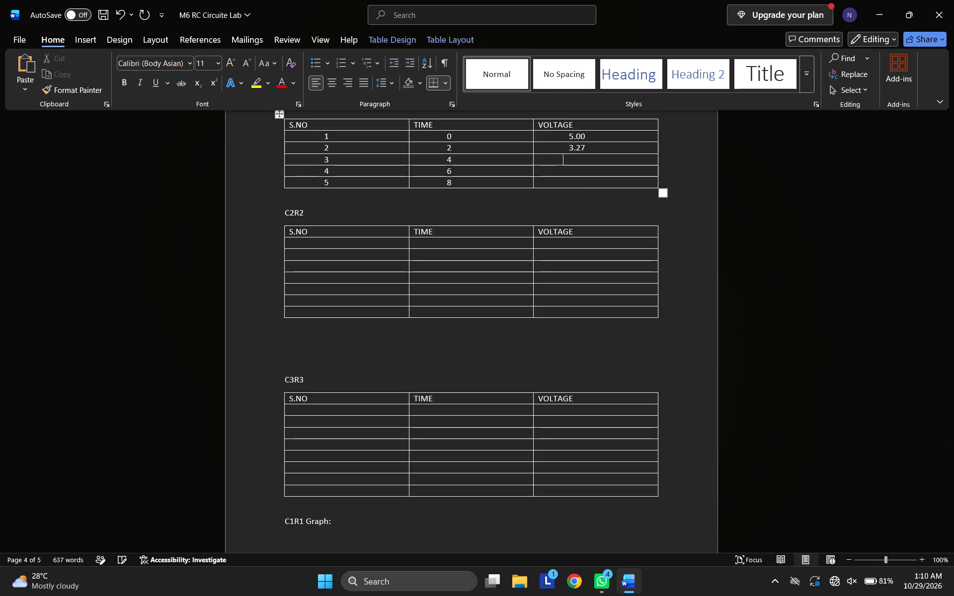
key(space)
key(space)
key(space)
key(2)
key(BackSpace)
key(BackSpace)
key(2)
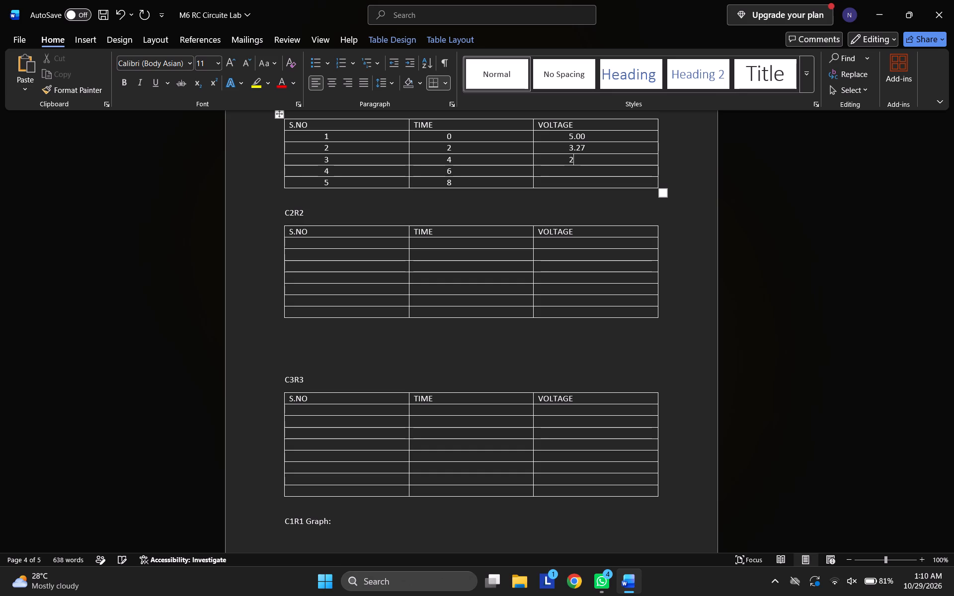
text(.13)
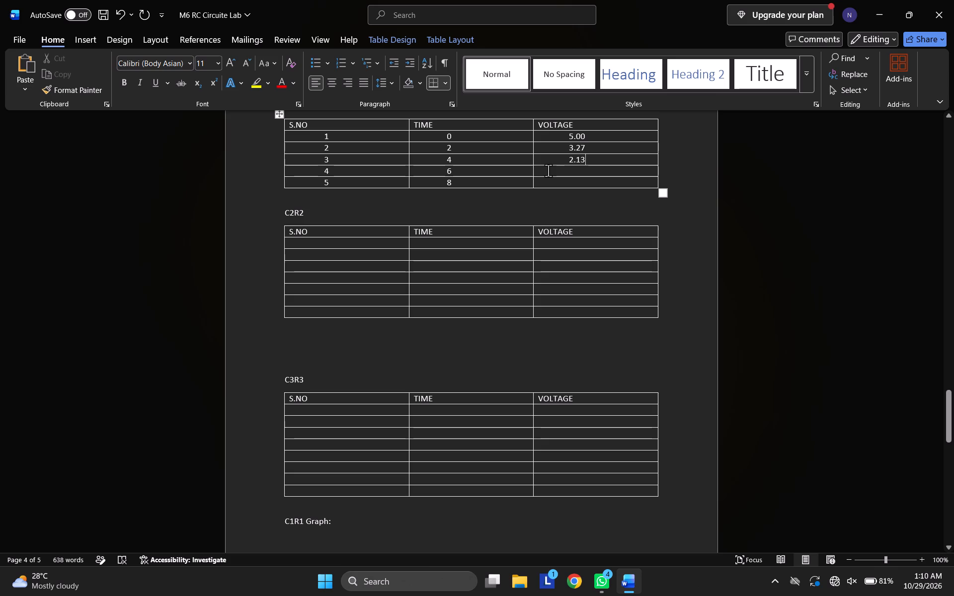
Enter voltage 0.60 in the fourth VOLTAGE row of the C1R1 table, space-indented to line up with the values above.
click(548, 171)
key(space)
key(space)
key(space)
key(space)
key(space)
key(space)
key(space)
key(space)
key(space)
key(space)
key(space)
key(space)
key(space)
key(space)
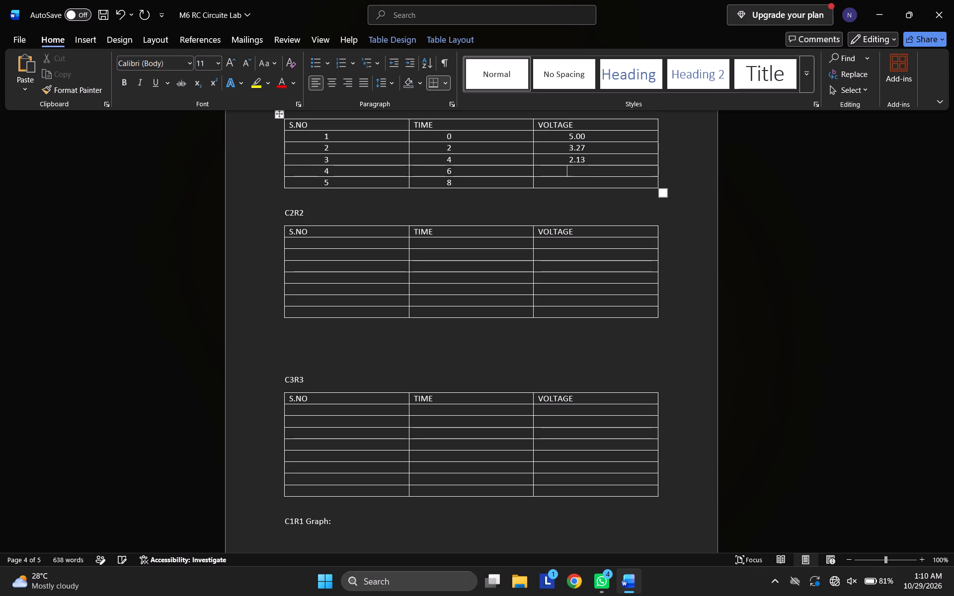
key(space)
key(space)
key(BackSpace)
text(0.)
text(60)
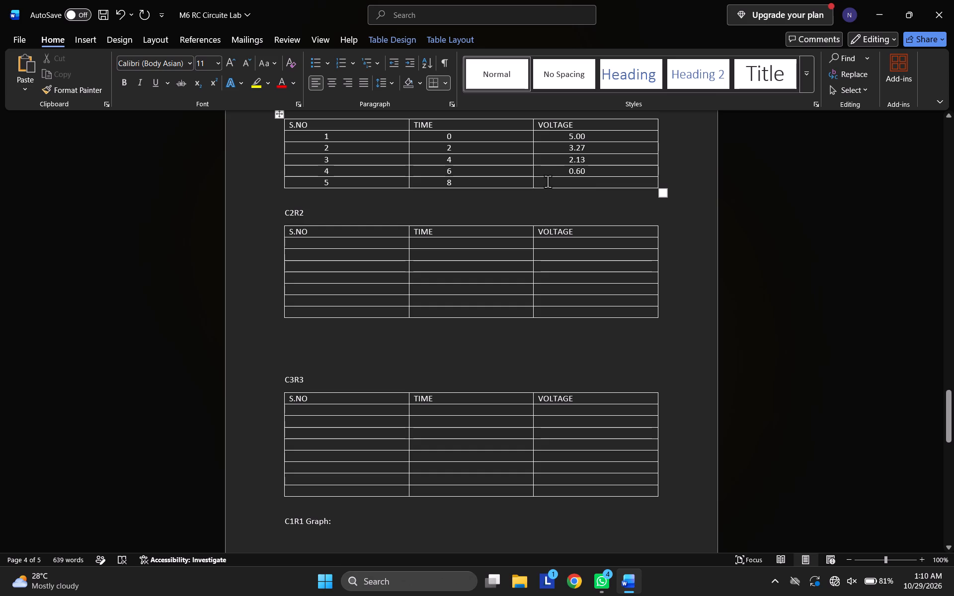
Change the fourth-row voltage in the C1R1 table to 1.39, keeping its space indentation.
click(548, 181)
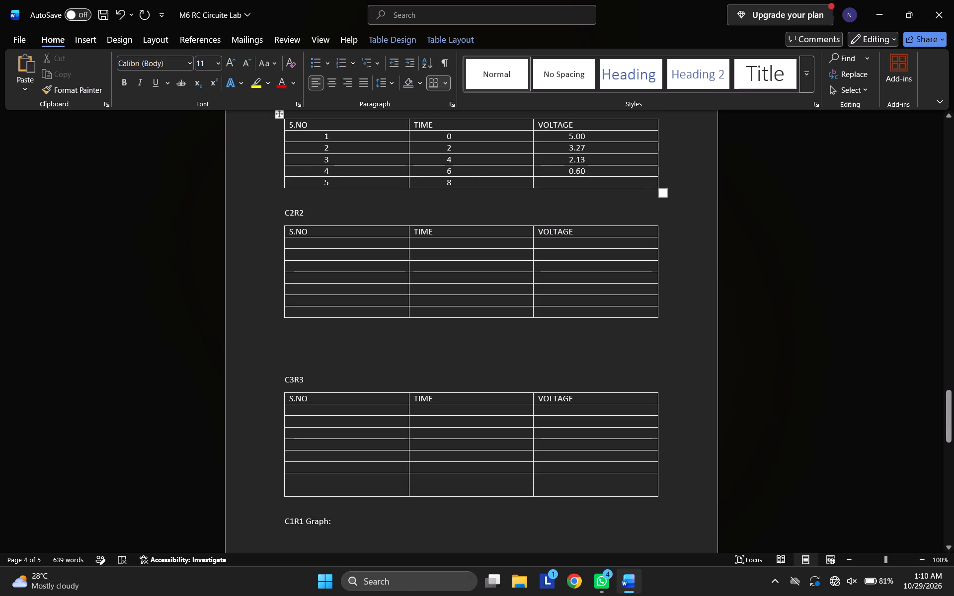
scroll(409, 181, up, 1)
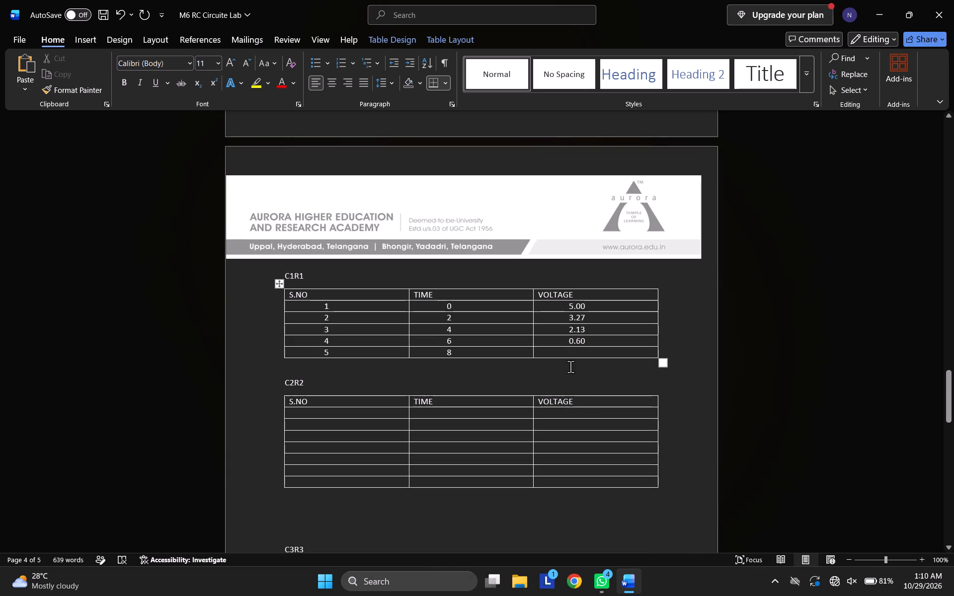
click(585, 341)
key(BackSpace)
key(BackSpace)
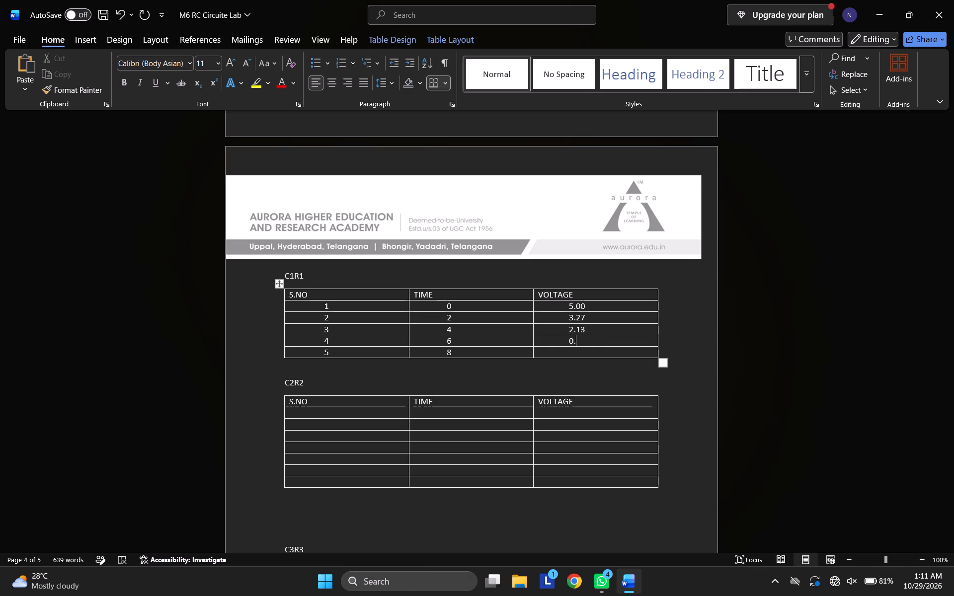
text(91)
key(BackSpace)
key(BackSpace)
key(BackSpace)
key(BackSpace)
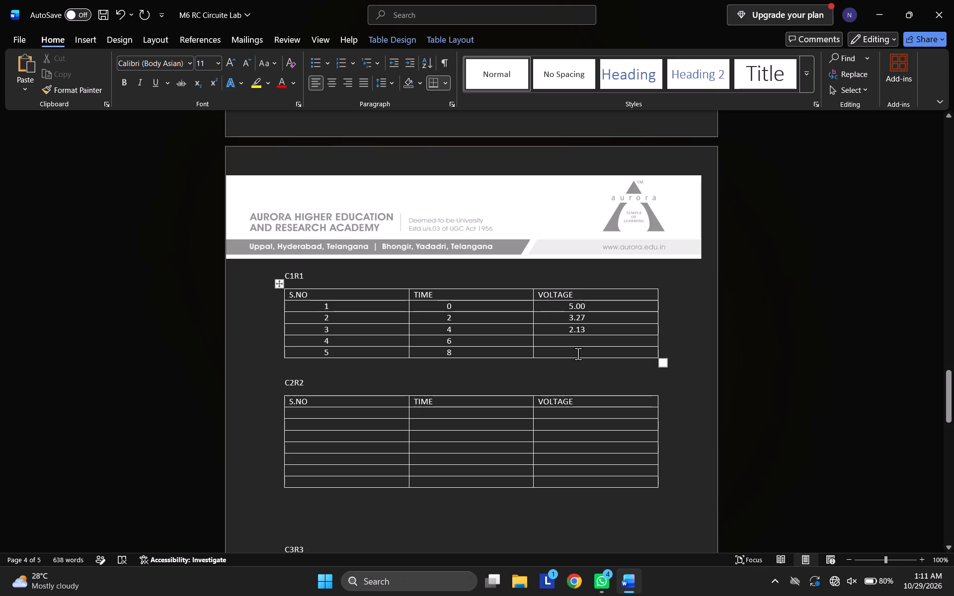
text(1.39)
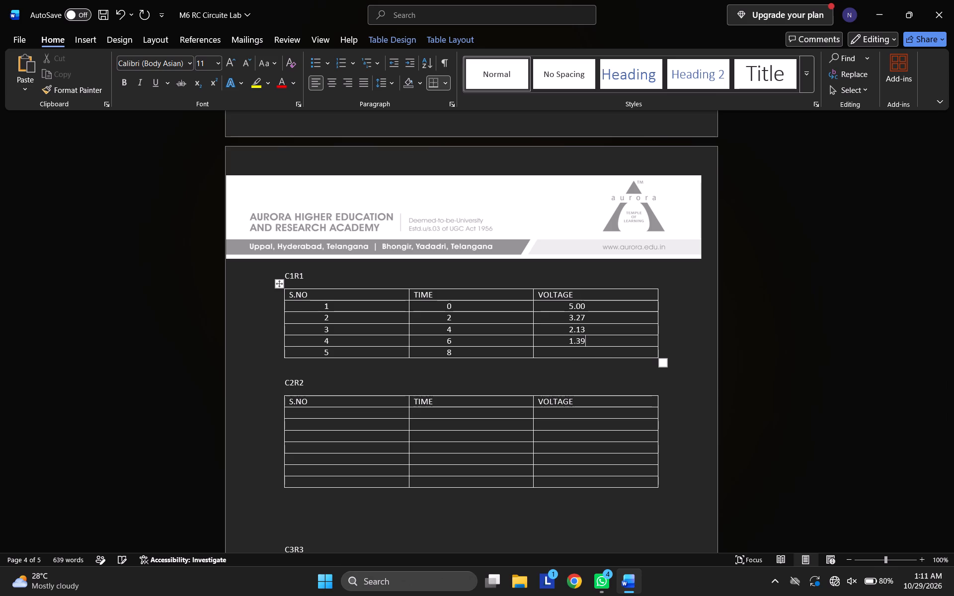
Enter voltage 0.91 in the fifth VOLTAGE row of the C1R1 table, space-indented to line up with the values above.
click(554, 350)
key(space)
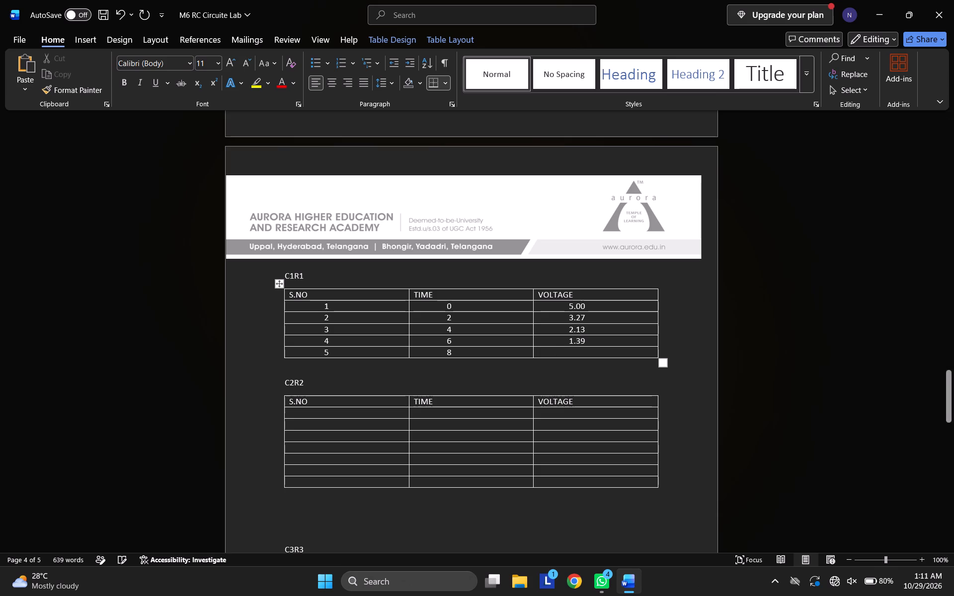
key(space)
key(space)
key(space)
key(space)
key(space)
key(space)
key(space)
key(space)
key(space)
key(space)
key(space)
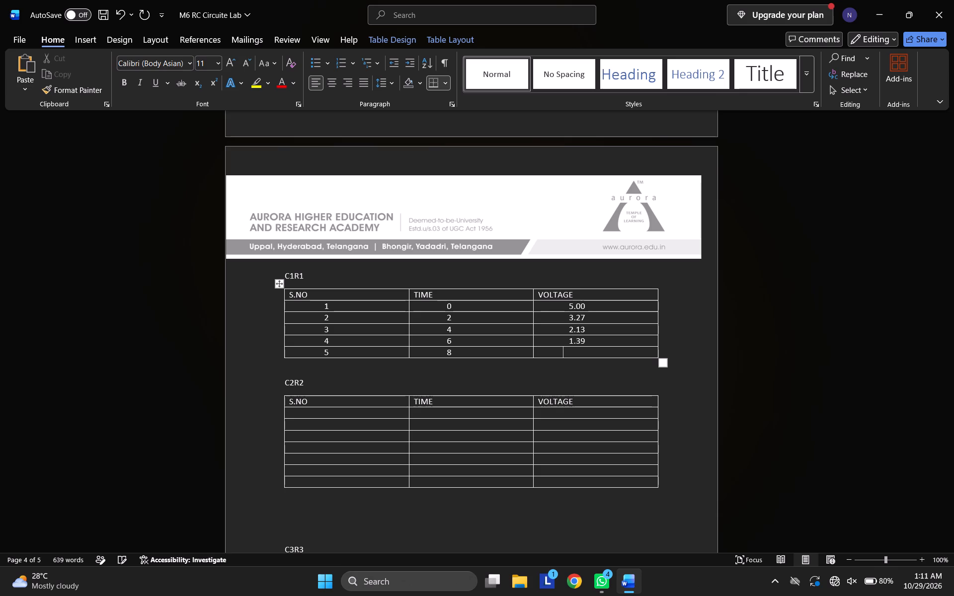
key(space)
key(space)
key(space)
text(0.3)
key(BackSpace)
text(91)
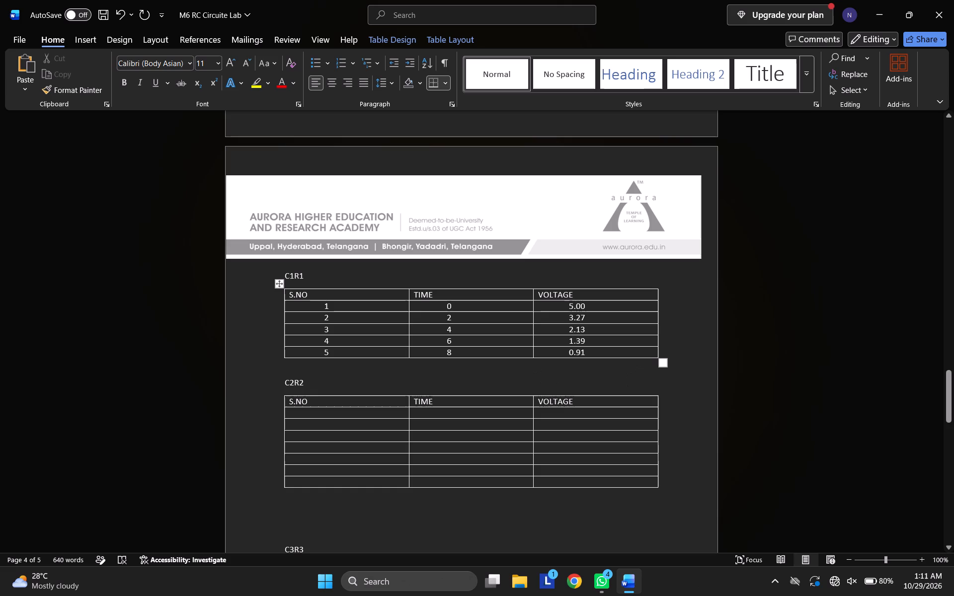
scroll(494, 389, down, 1)
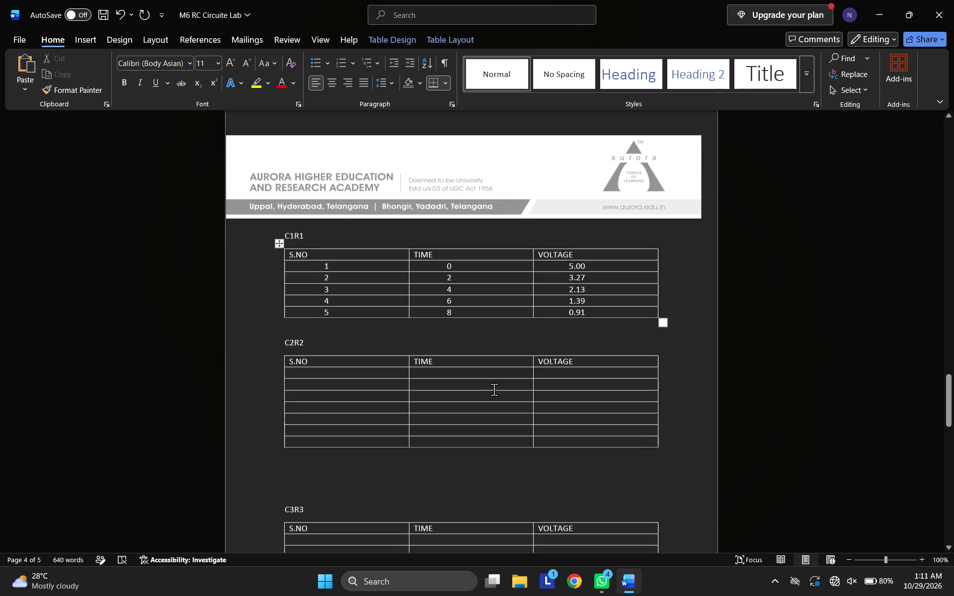
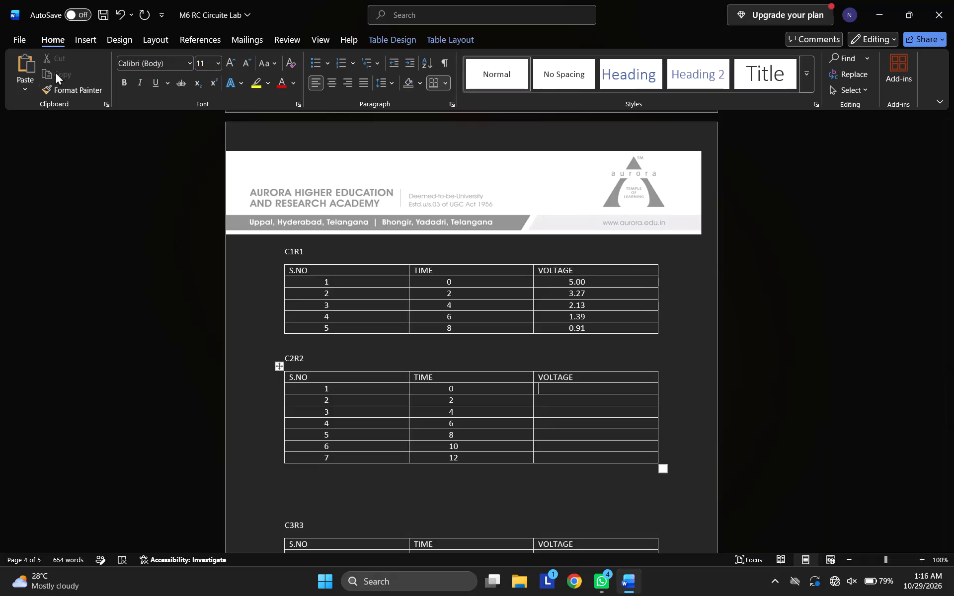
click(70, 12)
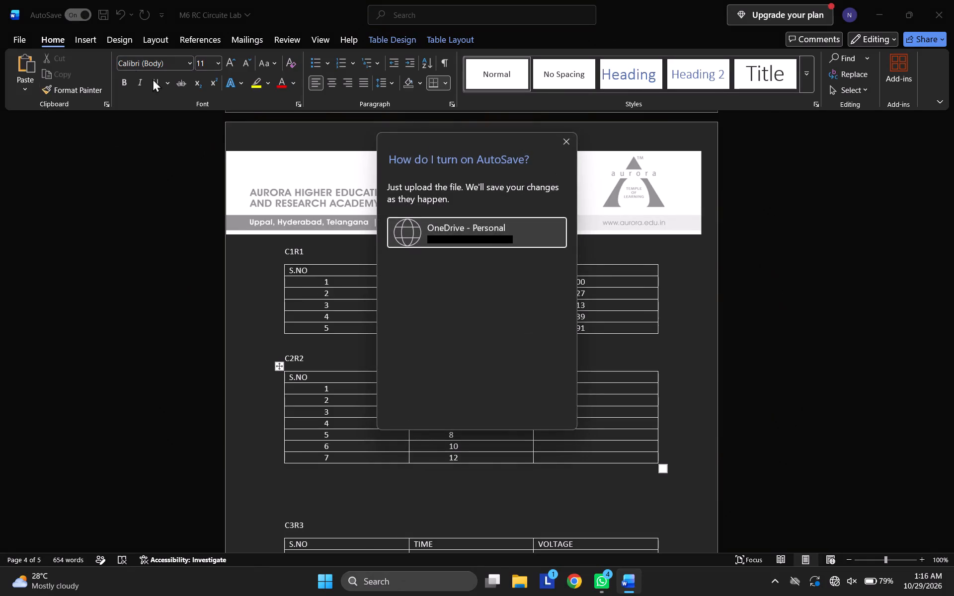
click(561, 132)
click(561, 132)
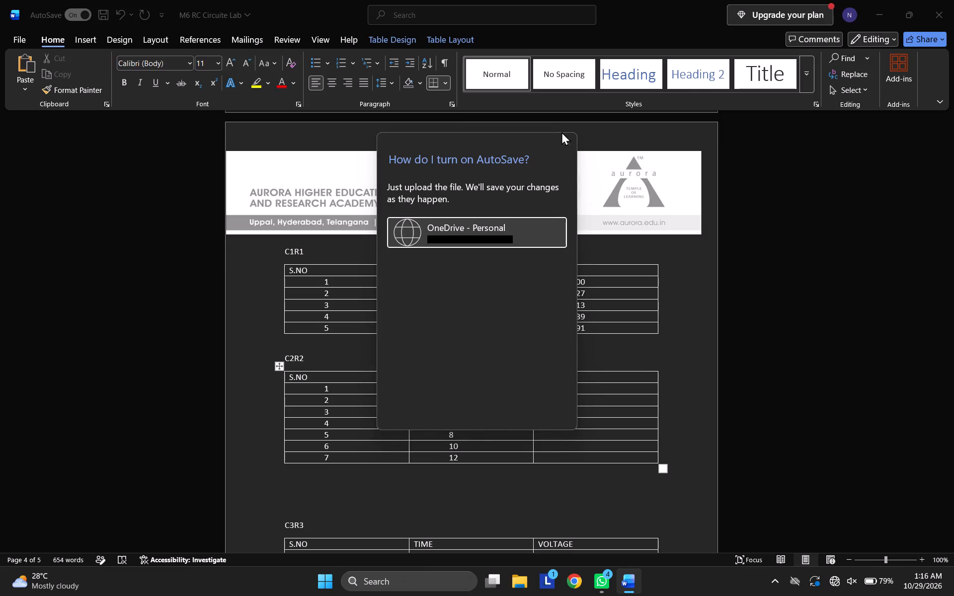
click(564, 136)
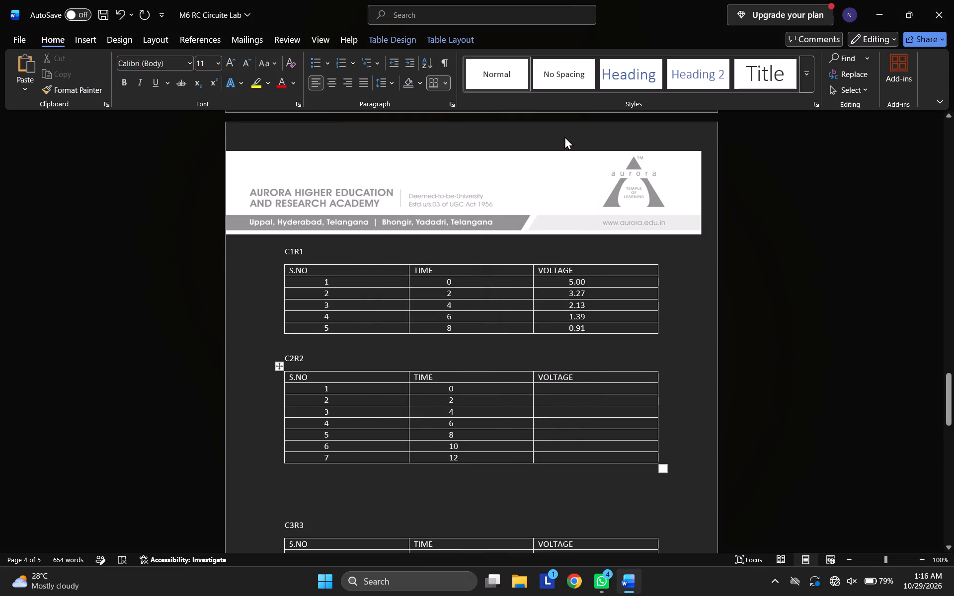